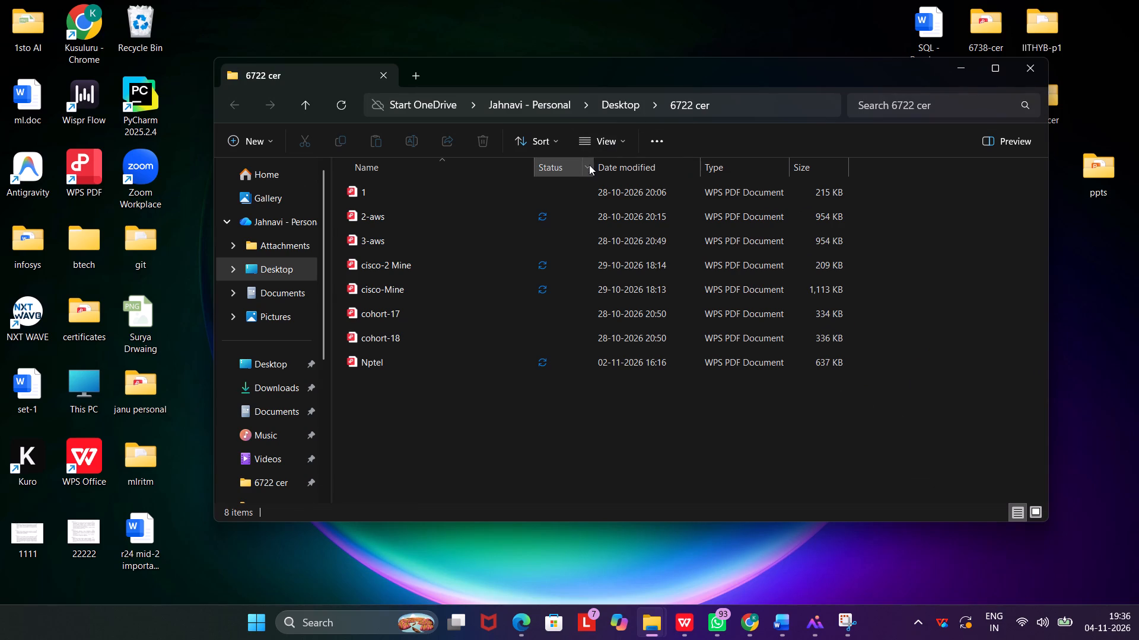
# View the cohort-17 and cohort-18 certificate PDFs from the 6722 cer folder, keeping the unsaved Ml unit 4 presentation open.
pyautogui.doubleClick(499, 312)
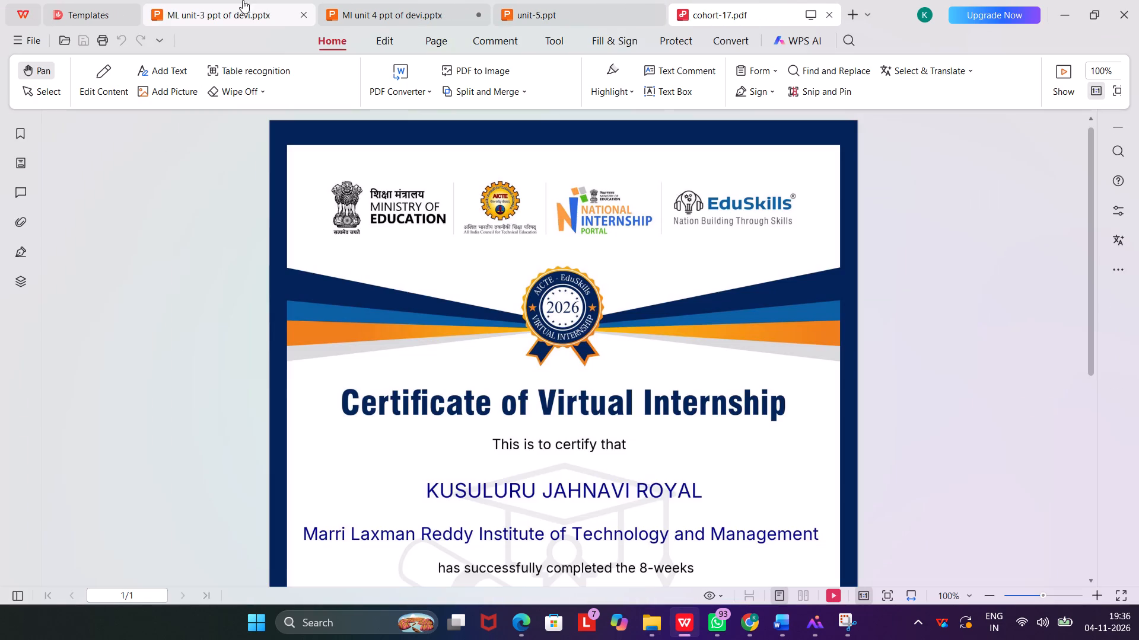
pyautogui.click(304, 12)
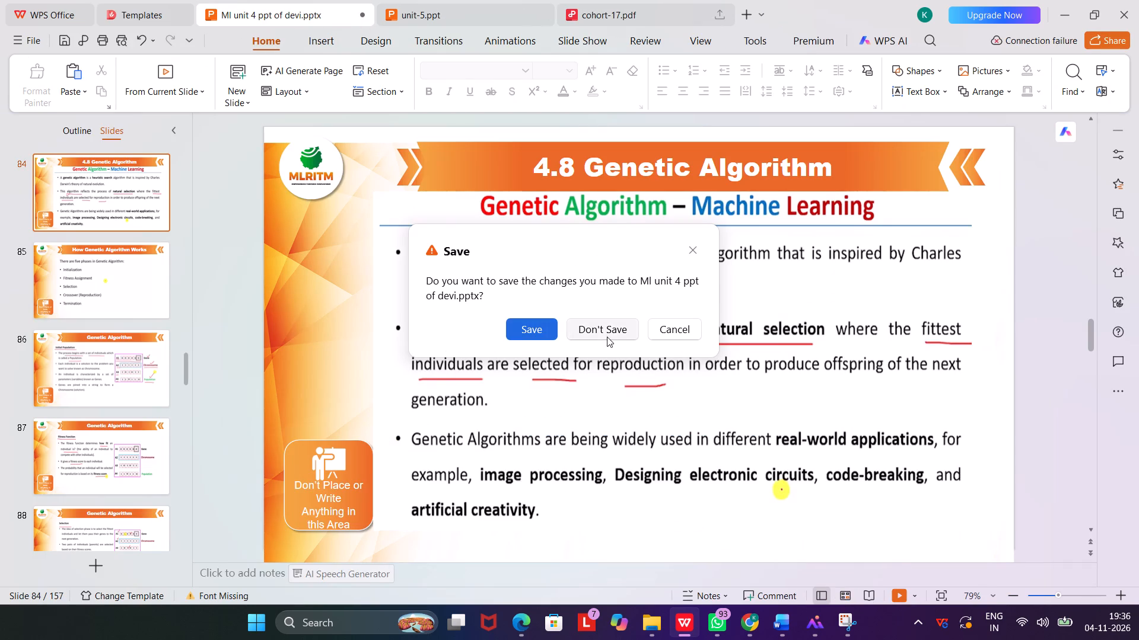
pyautogui.click(676, 324)
pyautogui.click(616, 23)
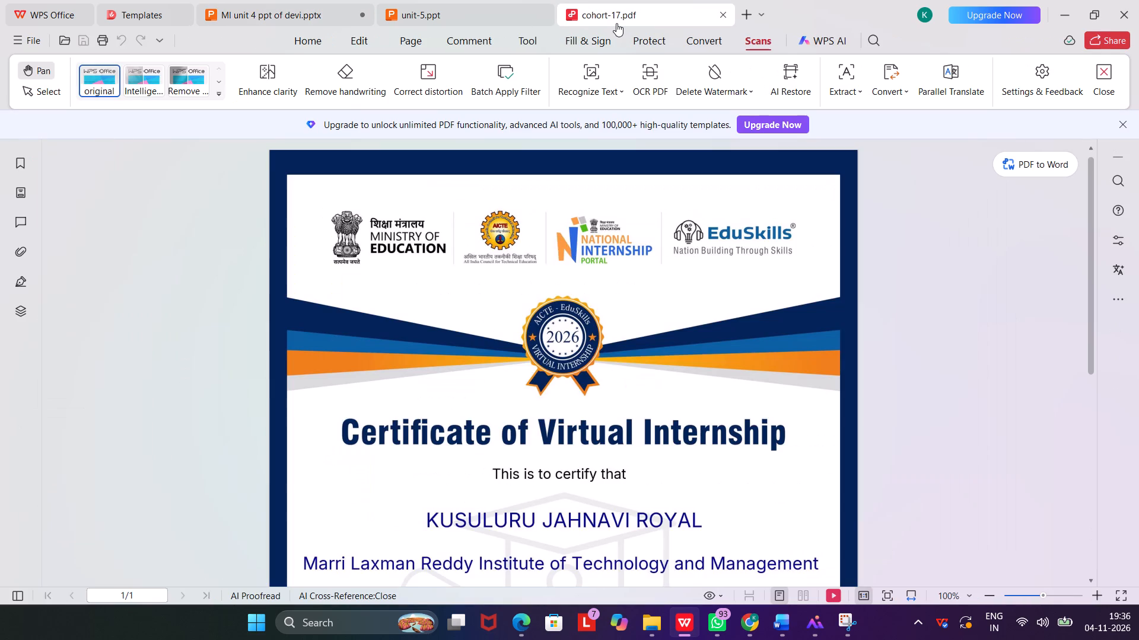
pyautogui.click(1052, 5)
pyautogui.doubleClick(415, 334)
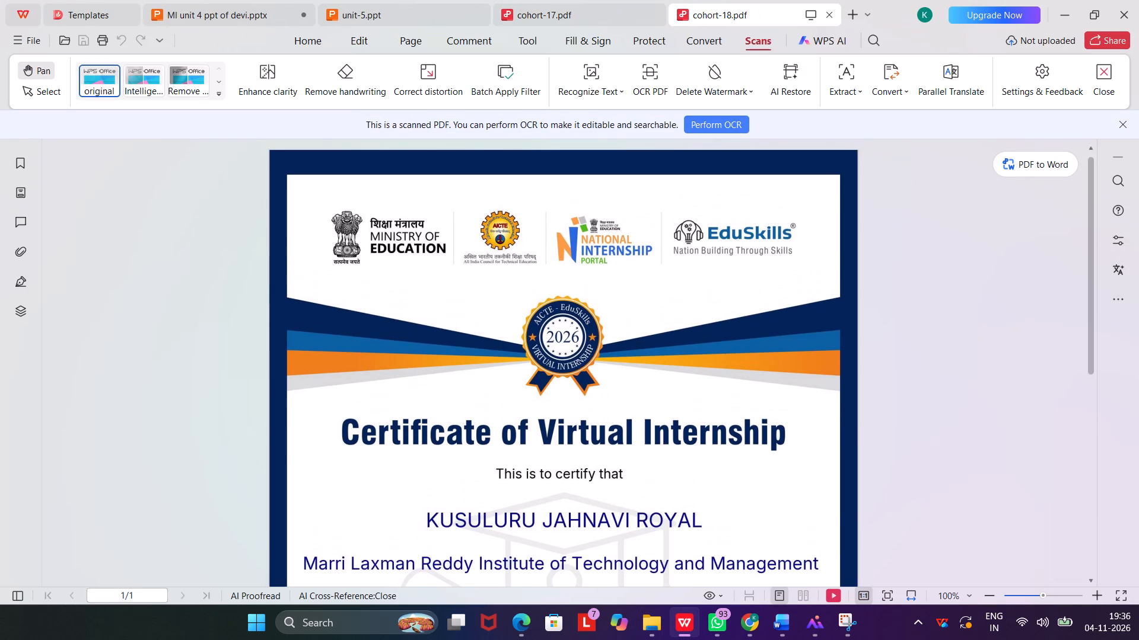
pyautogui.click(1057, 16)
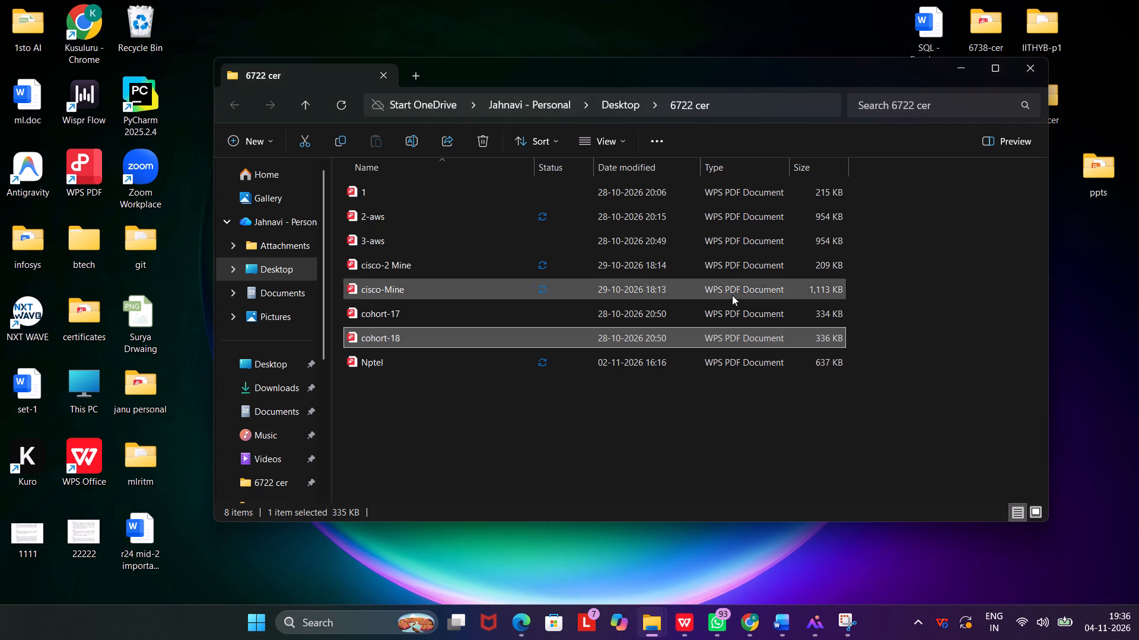
pyautogui.click(958, 64)
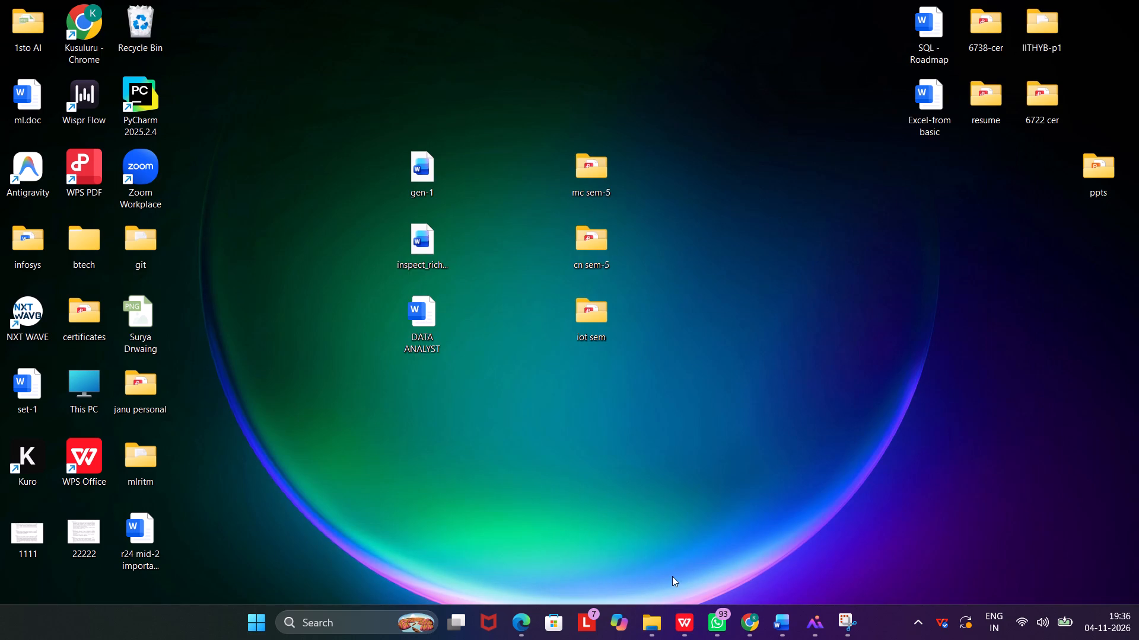
# Switch to Chrome and open the Certifications dashboard of the student placement portal.
pyautogui.click(740, 628)
pyautogui.scroll(-2, 176, 364)
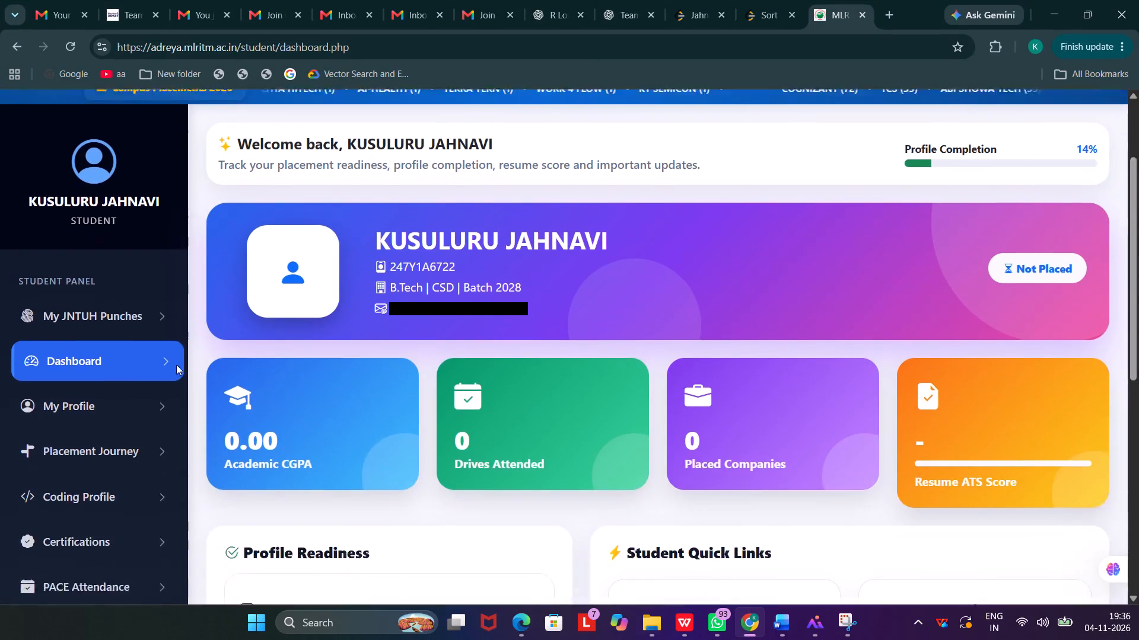
pyautogui.scroll(-3, 176, 364)
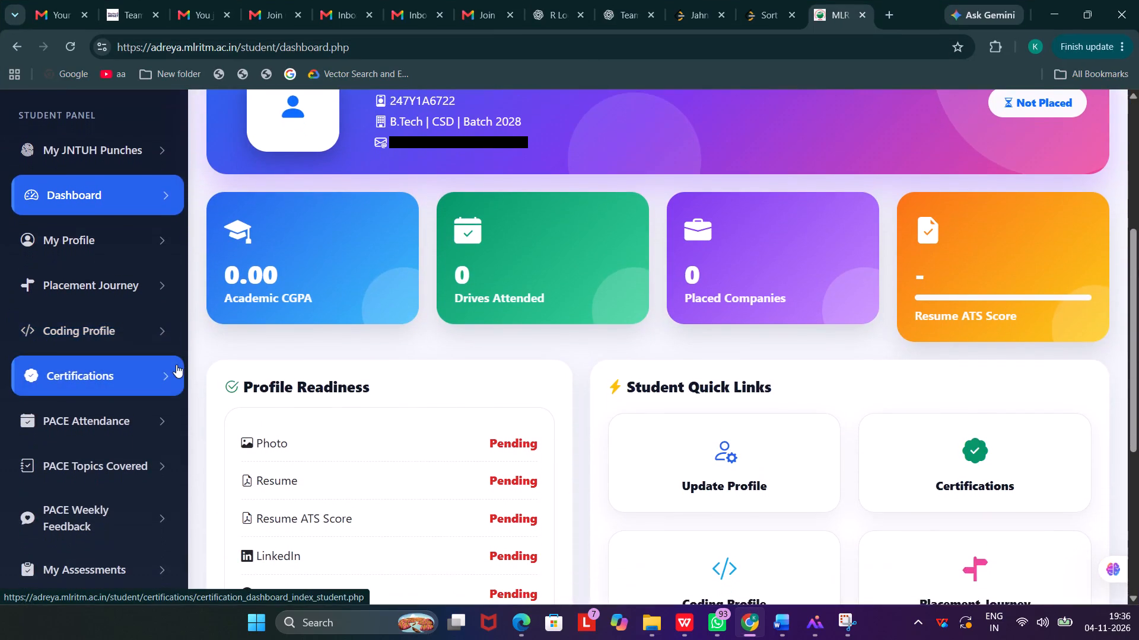
pyautogui.click(173, 365)
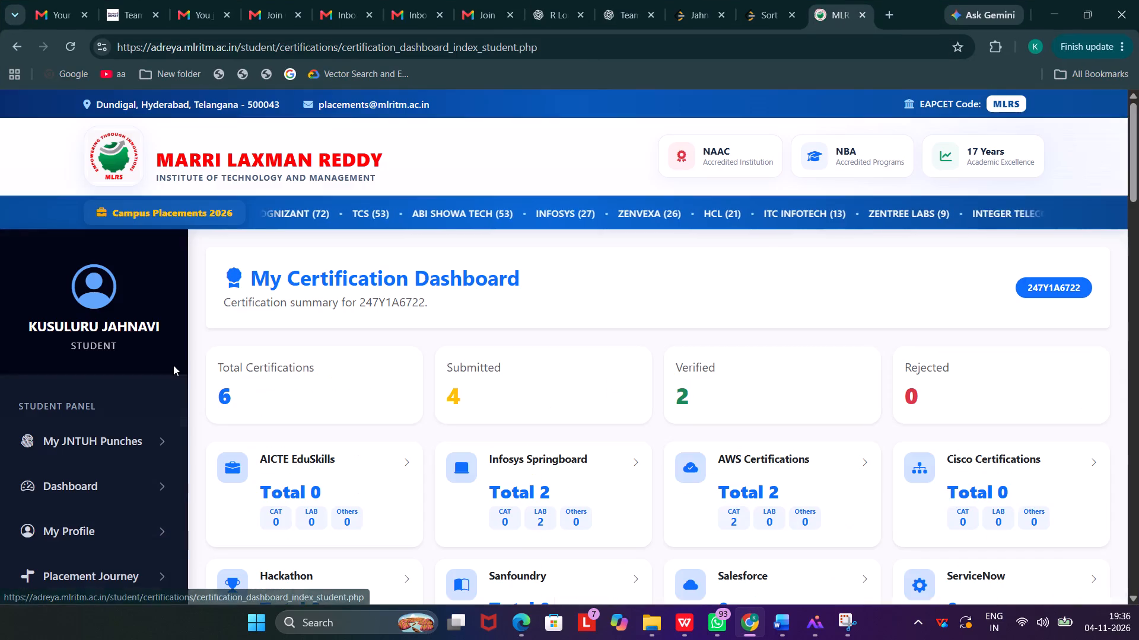
# Find Cisco Certifications on the certification dashboard and open its certificate upload form.
pyautogui.scroll(-2, 345, 431)
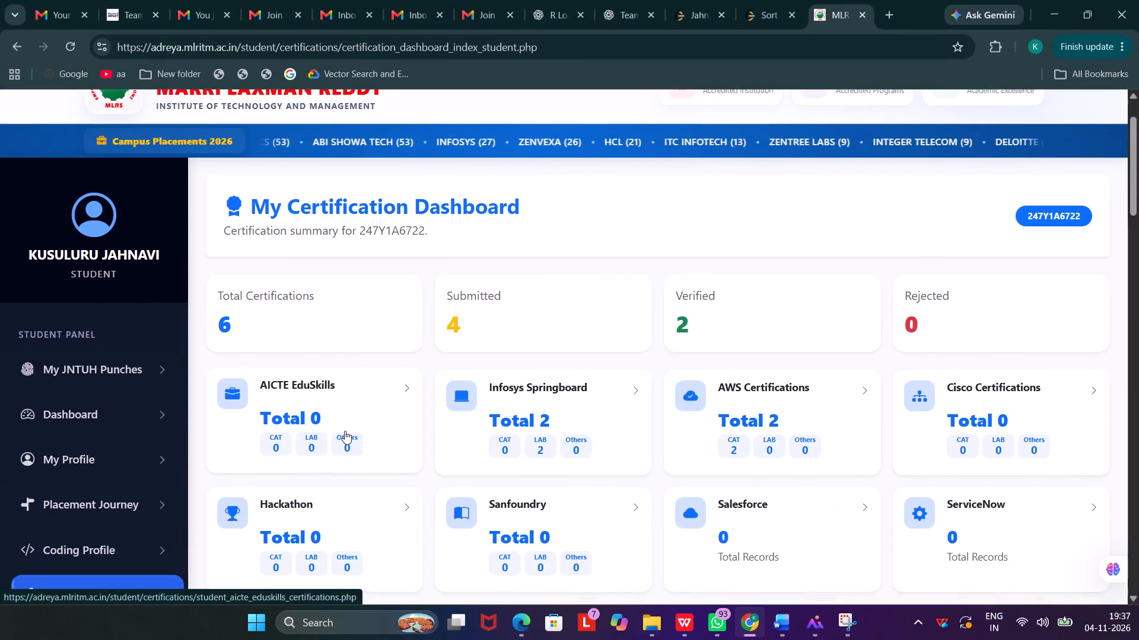
pyautogui.scroll(-4, 345, 431)
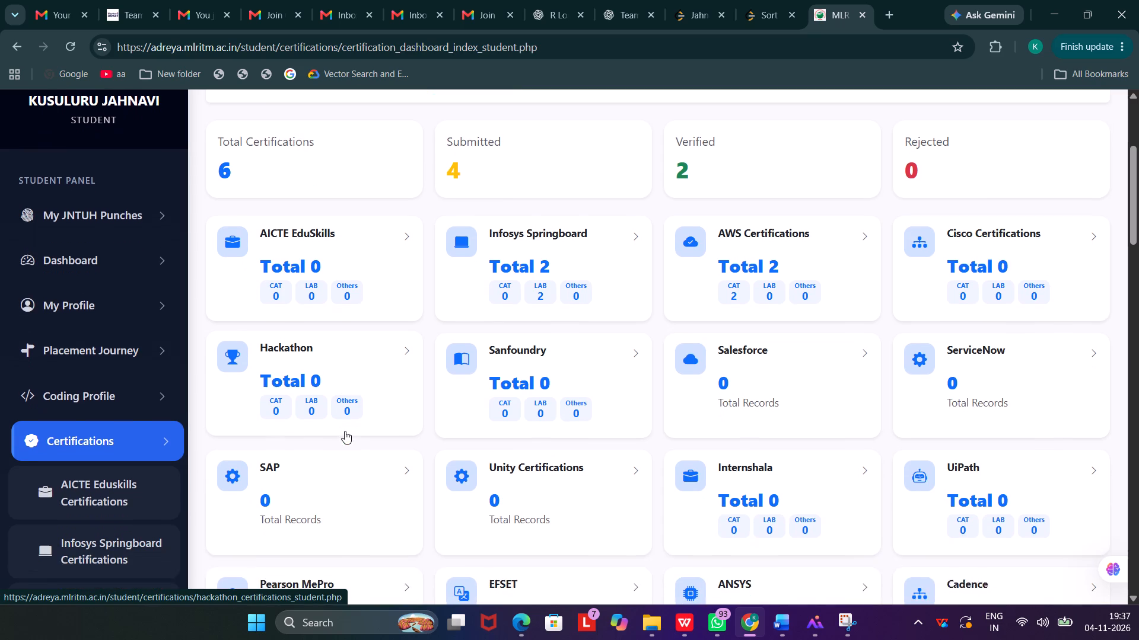
pyautogui.scroll(-2, 345, 431)
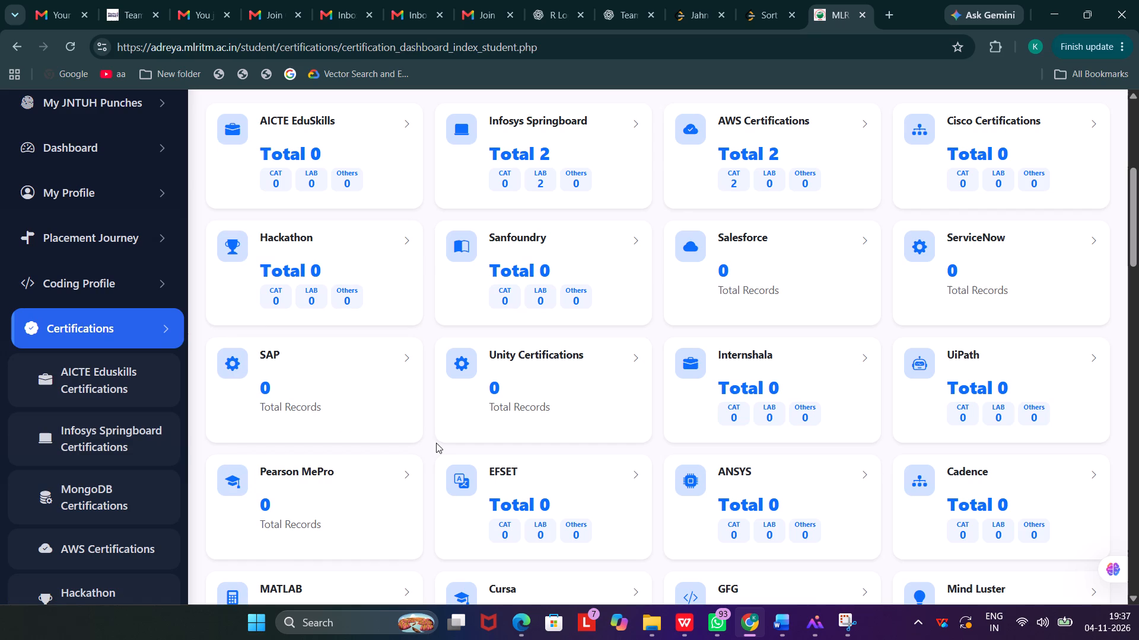
pyautogui.scroll(3, 815, 376)
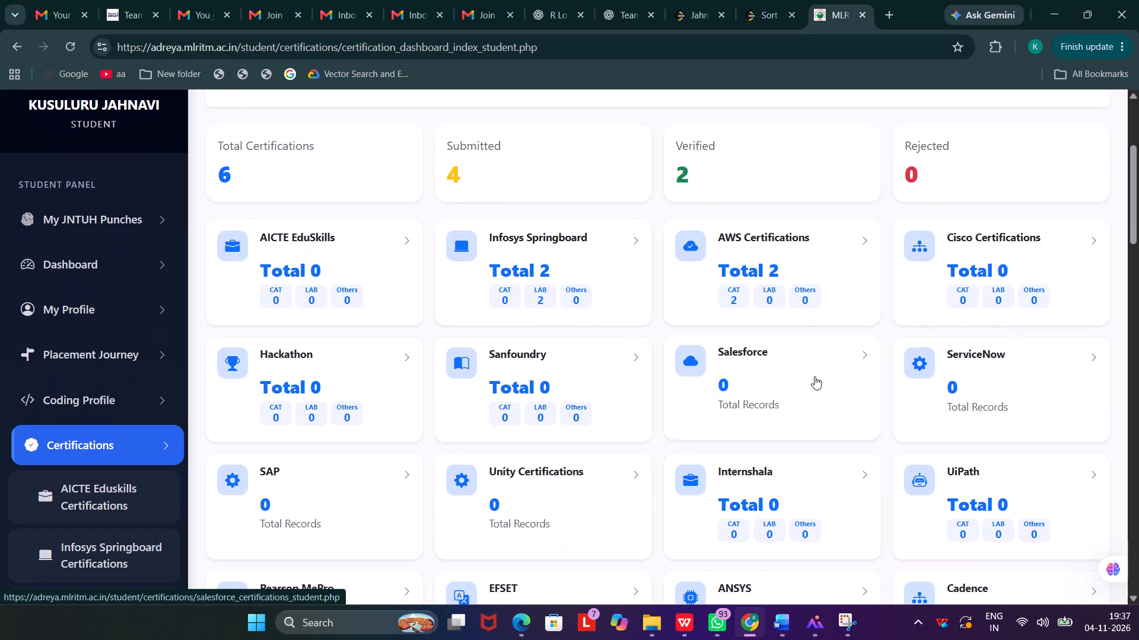
pyautogui.click(1094, 238)
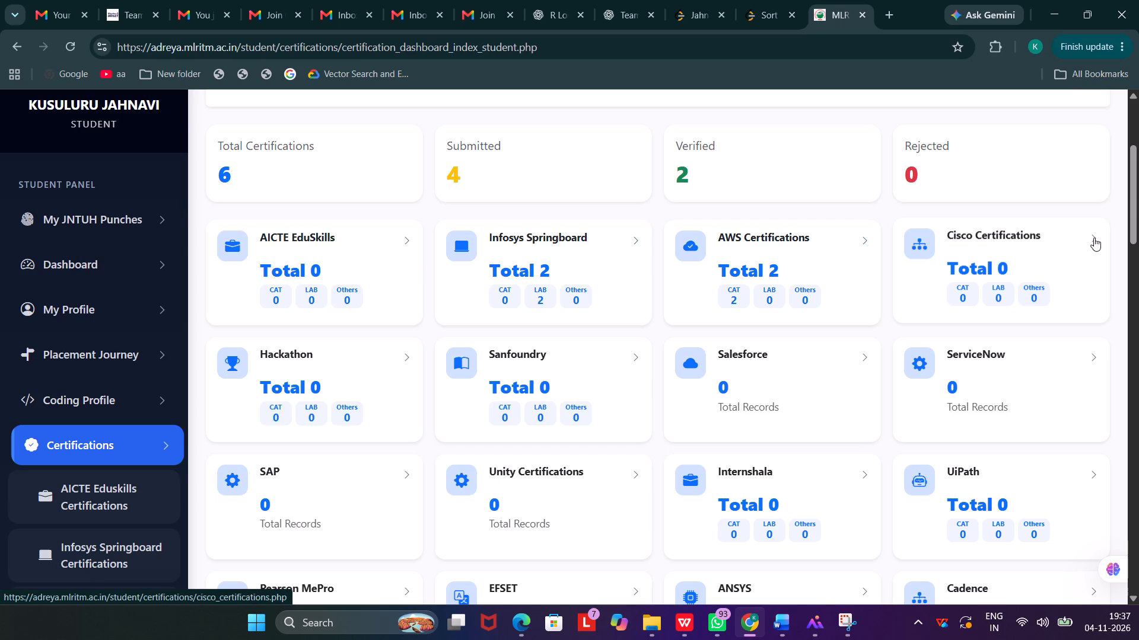
pyautogui.scroll(-2, 730, 337)
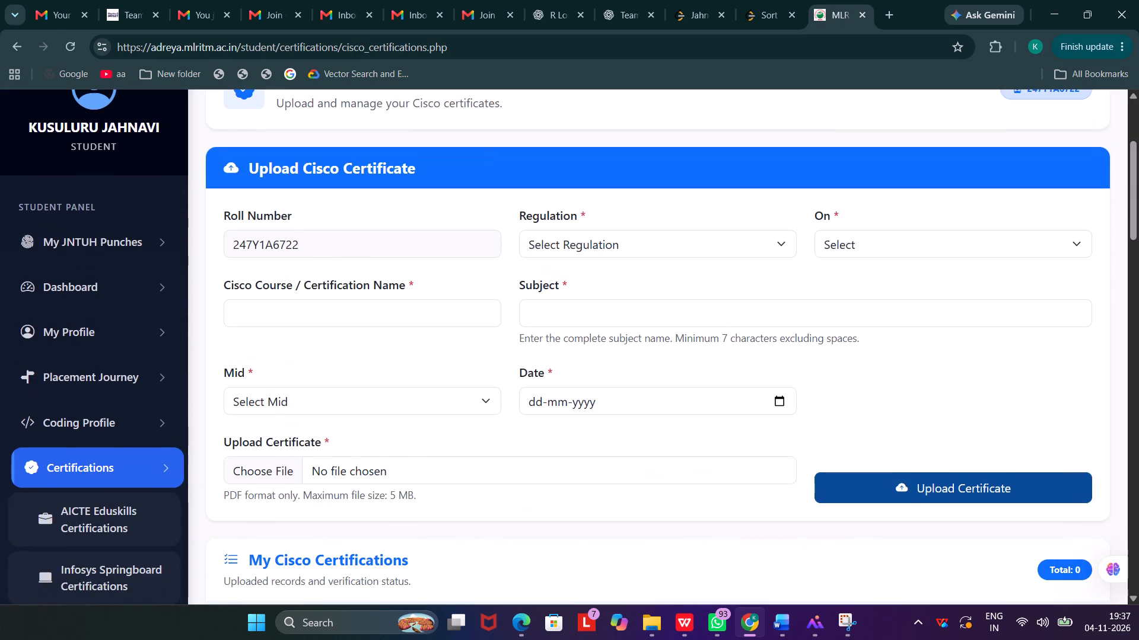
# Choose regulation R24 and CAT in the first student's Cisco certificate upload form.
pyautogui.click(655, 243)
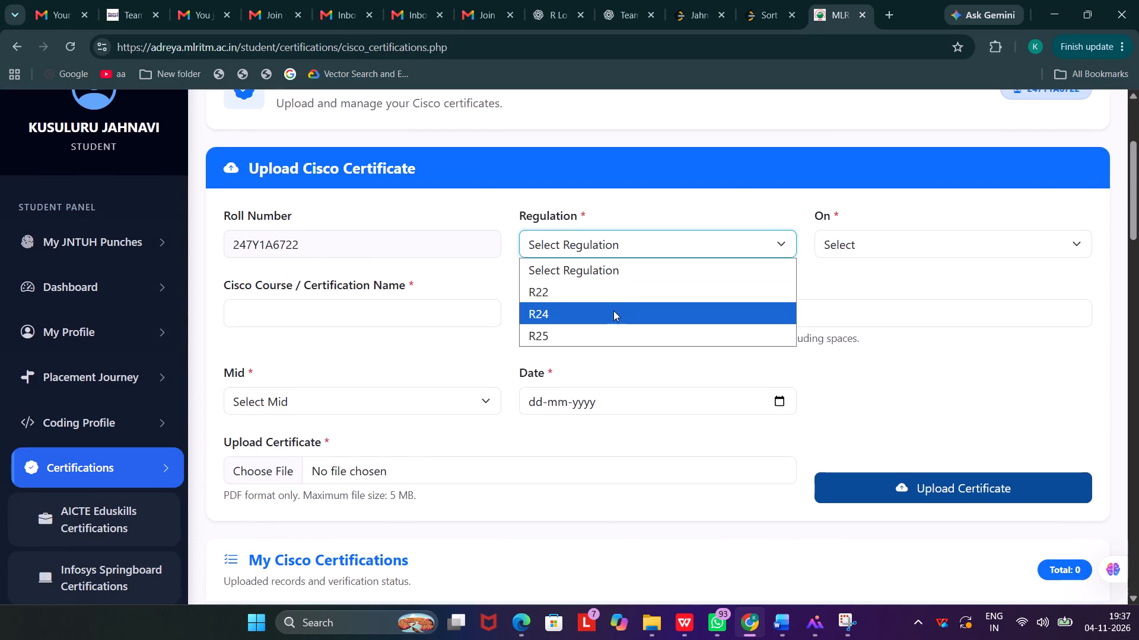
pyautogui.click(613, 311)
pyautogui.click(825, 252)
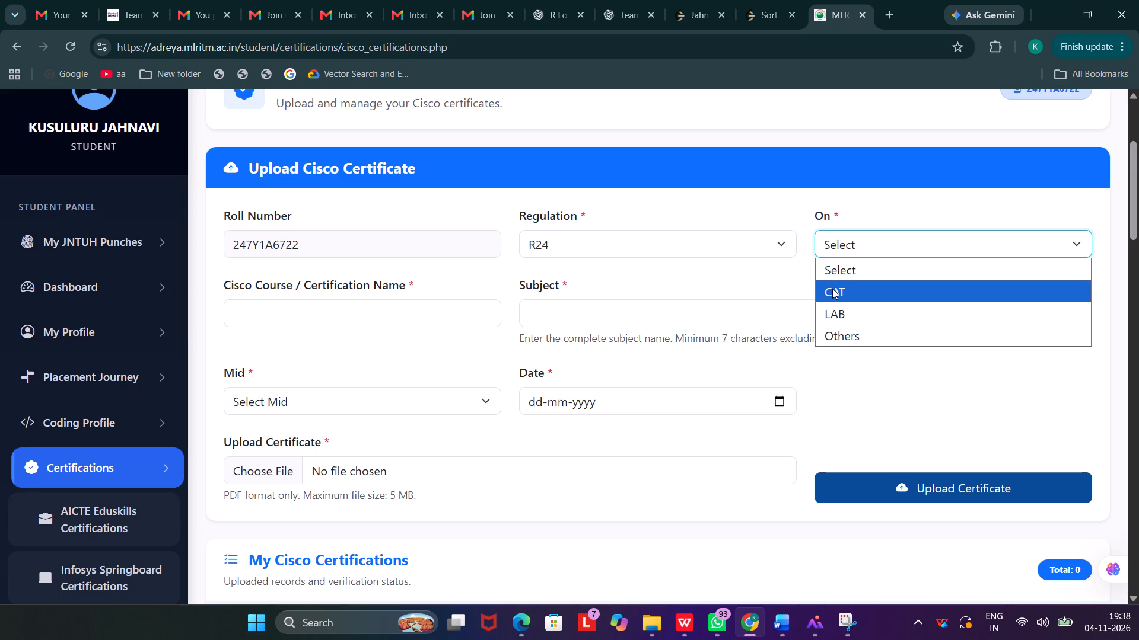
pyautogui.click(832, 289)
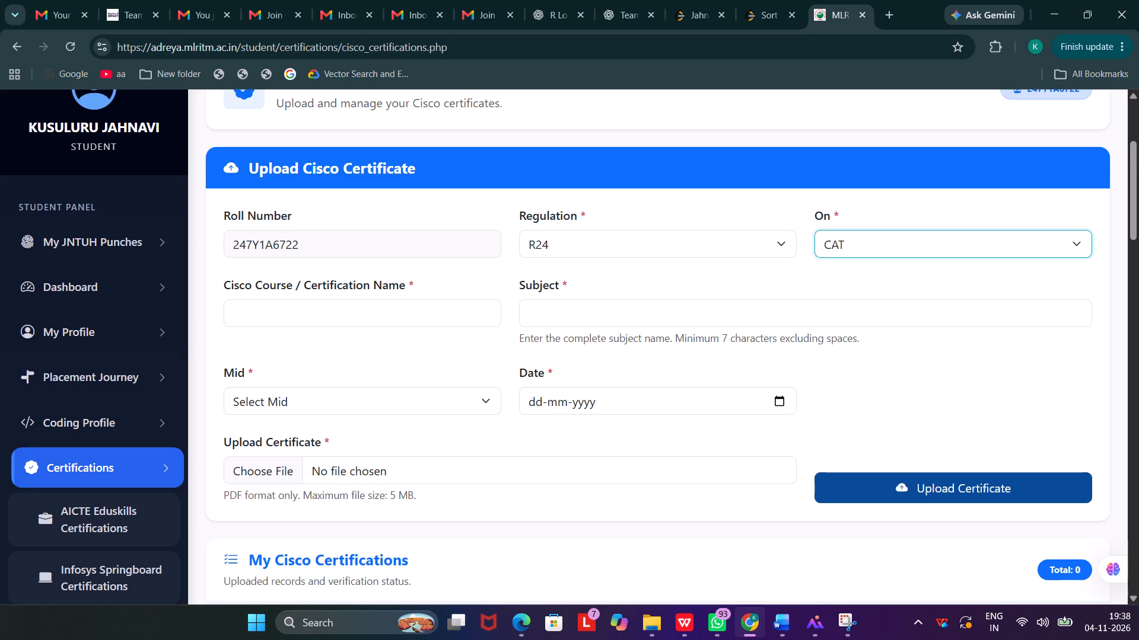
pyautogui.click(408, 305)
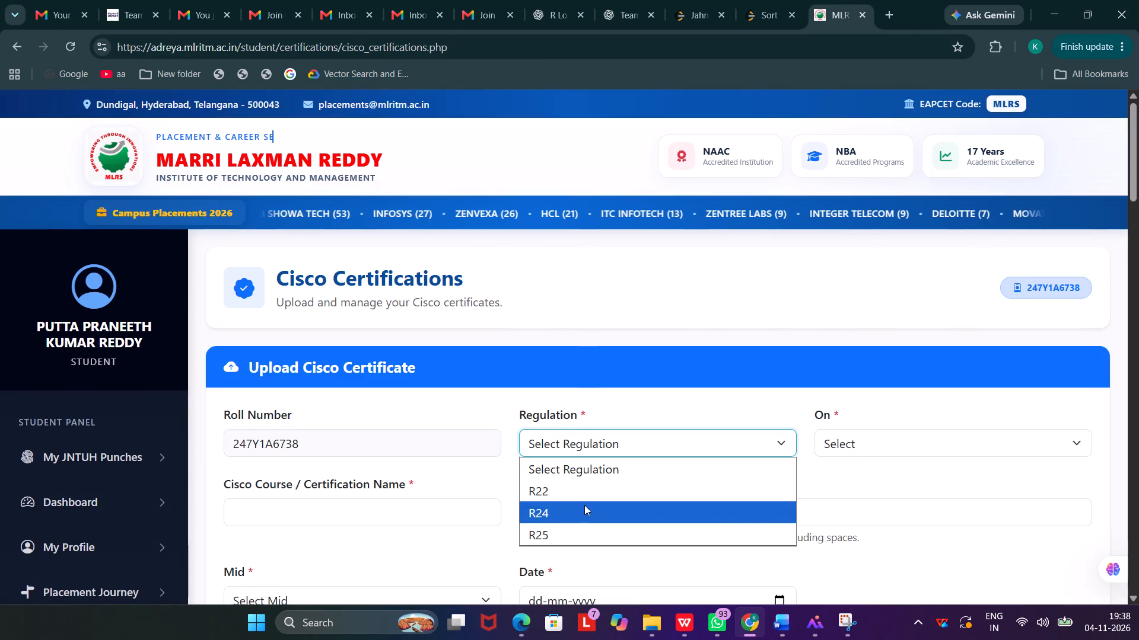
# Fill in the second student's Cisco upload form with regulation R24, CAT, course CCNA, subject COMPUTER NETWORKS and MID-II.
pyautogui.click(584, 505)
pyautogui.click(912, 431)
pyautogui.click(881, 482)
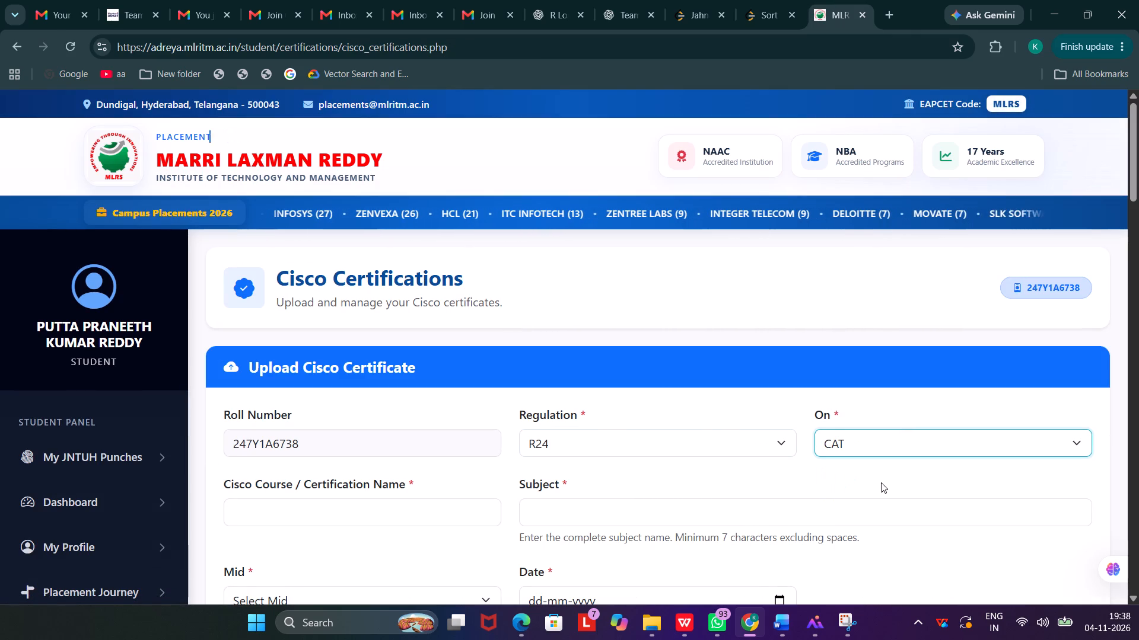
pyautogui.click(498, 517)
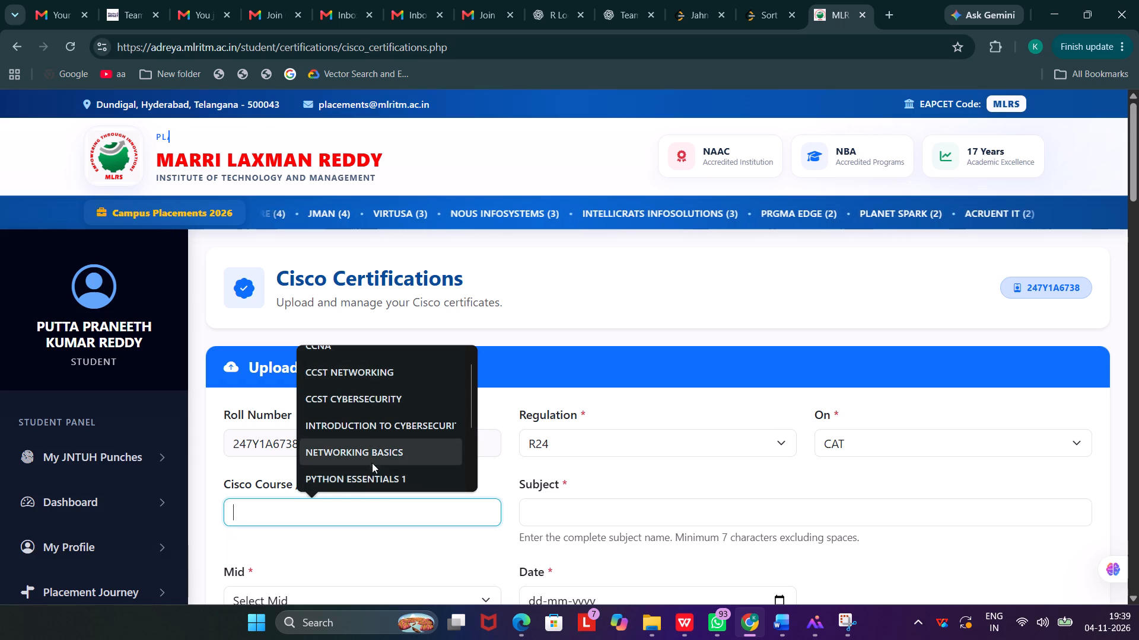
pyautogui.scroll(1, 370, 440)
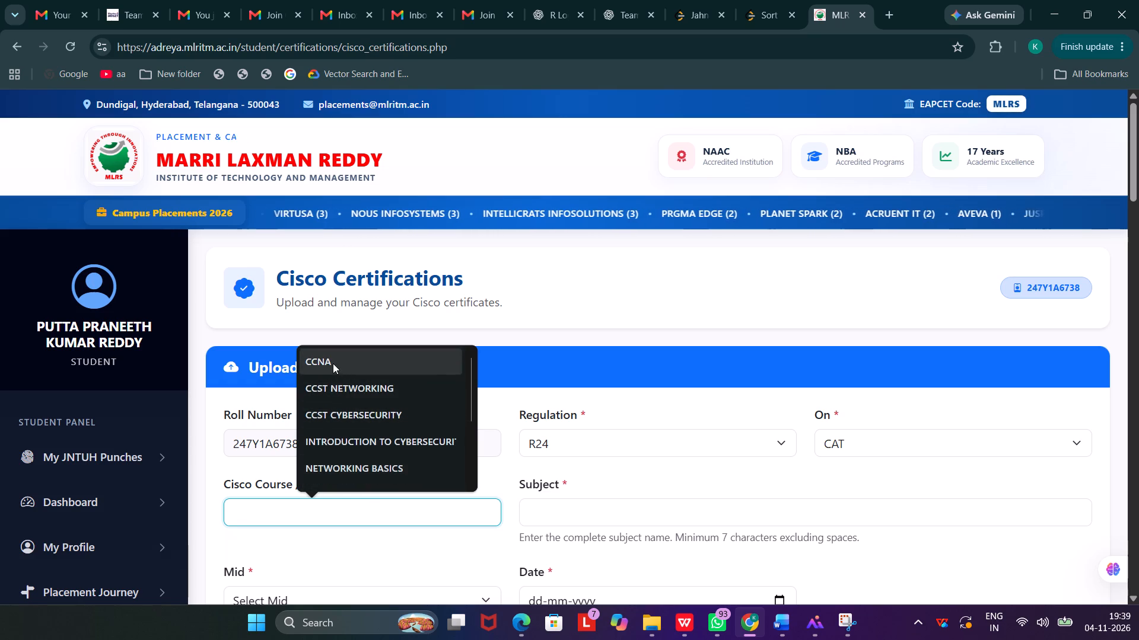
pyautogui.click(332, 362)
pyautogui.click(568, 520)
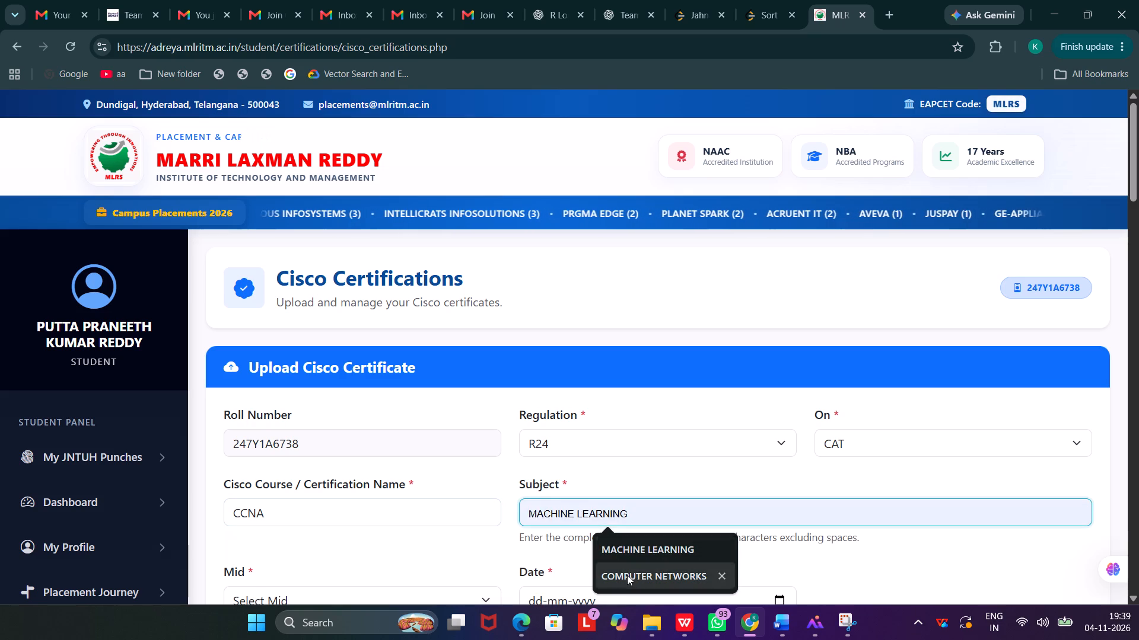
pyautogui.click(627, 577)
pyautogui.scroll(-2, 466, 561)
pyautogui.click(308, 440)
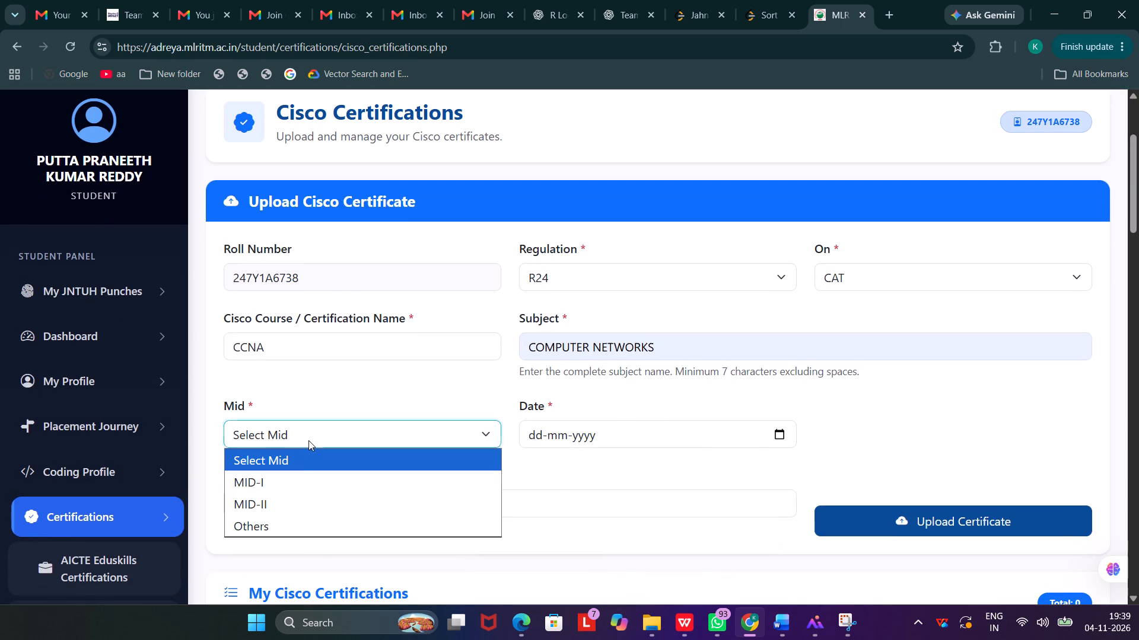
pyautogui.click(313, 500)
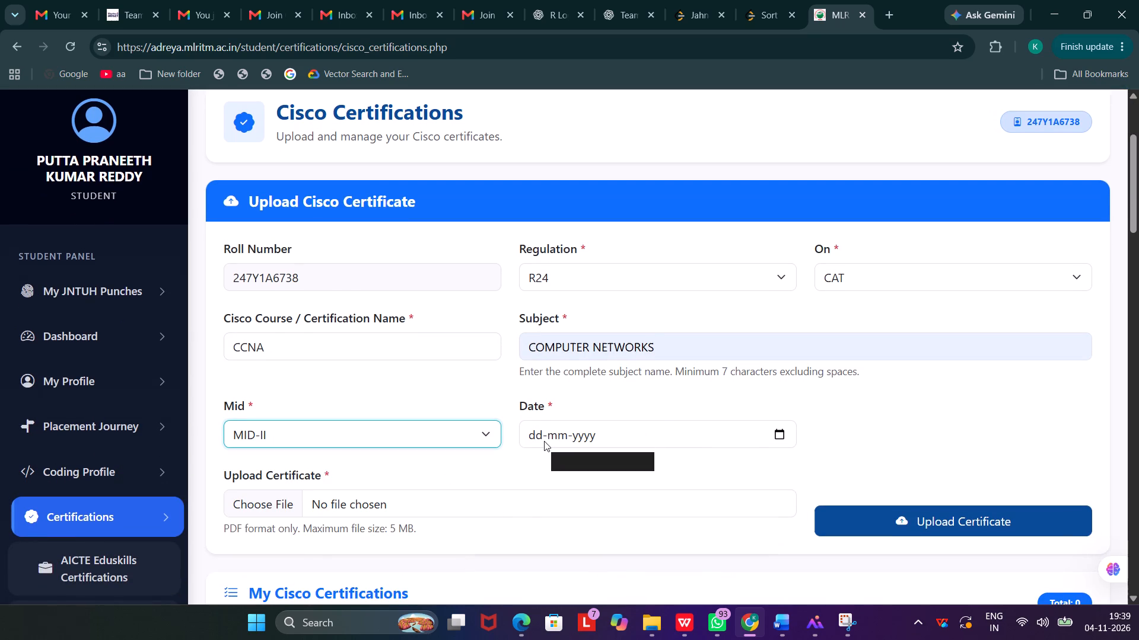
# Open the cn-intro cer PDF from the 6738-cer folder and arrange it side by side with the portal window.
pyautogui.press('super+Left')
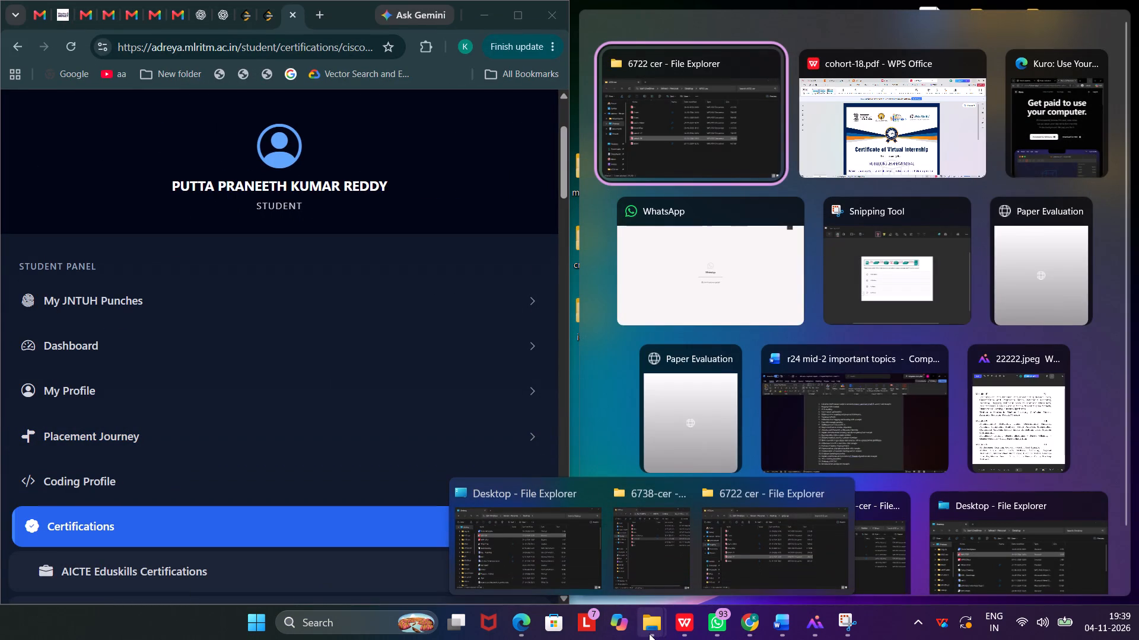
pyautogui.click(634, 567)
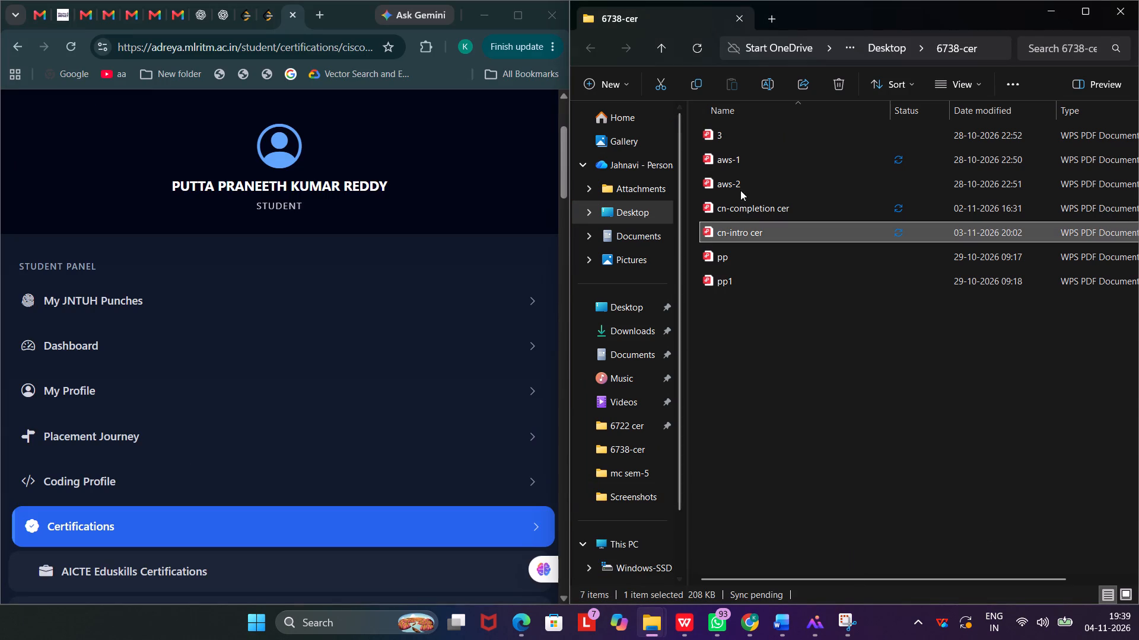
pyautogui.doubleClick(737, 231)
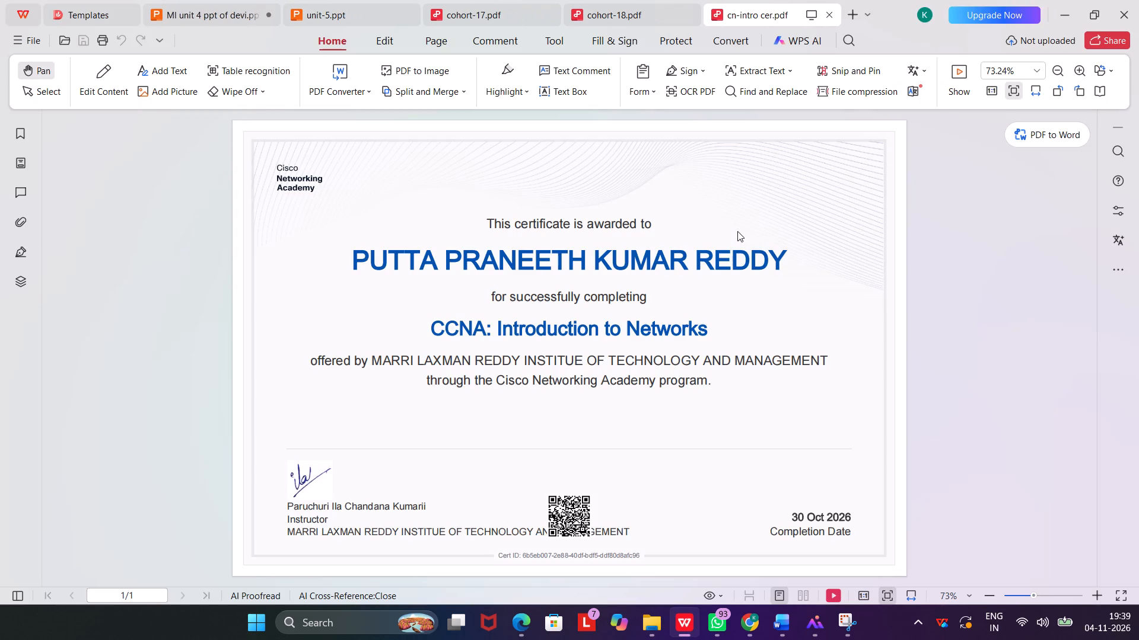
pyautogui.press('super+Right')
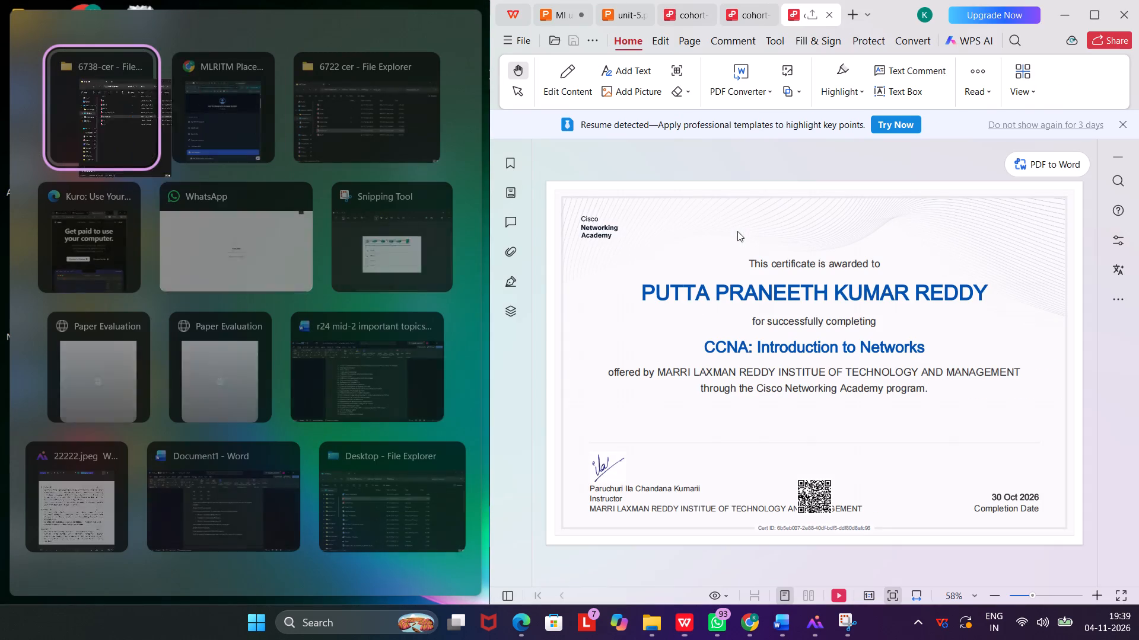
pyautogui.click(206, 124)
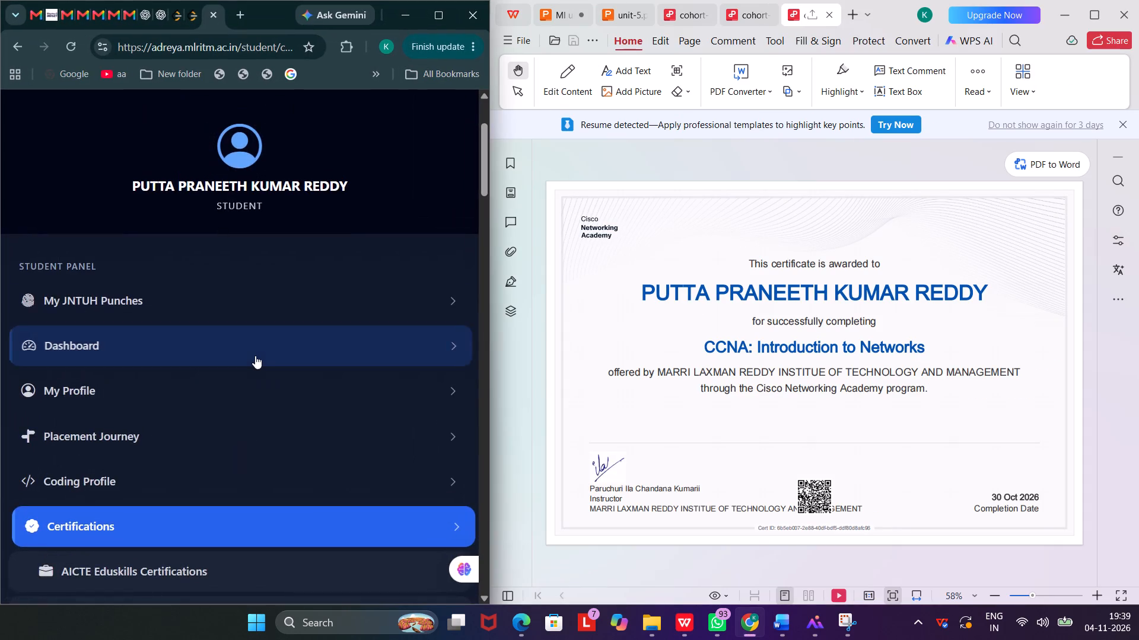
# Set the date in the Cisco certificate upload form to the certificate's completion date, 30-10-2026.
pyautogui.scroll(-14, 255, 356)
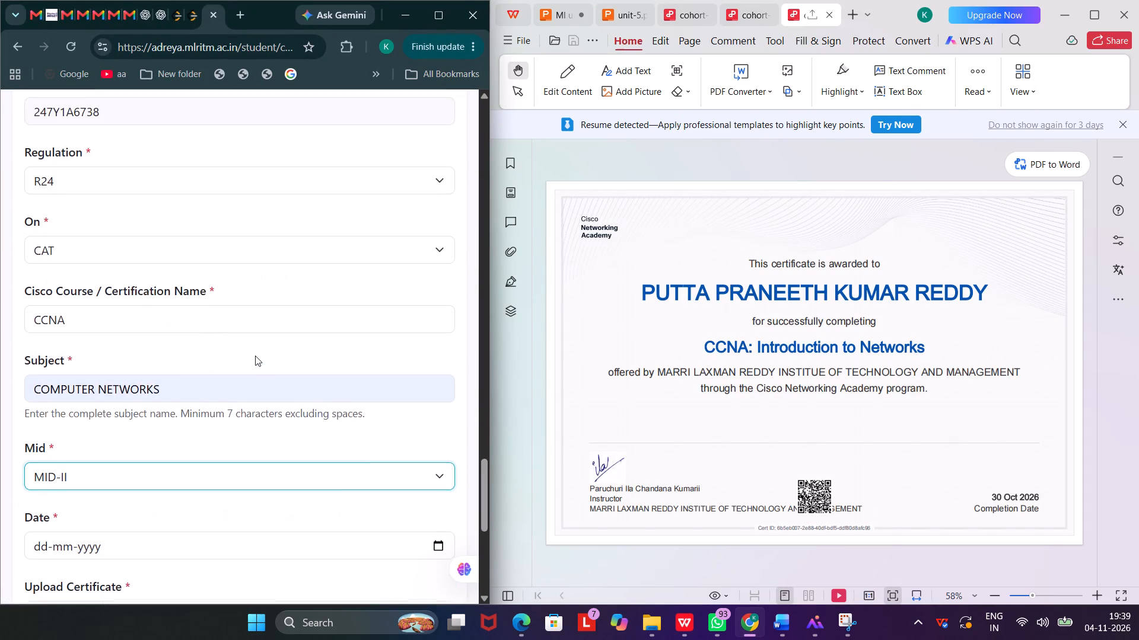
pyautogui.scroll(-2, 255, 356)
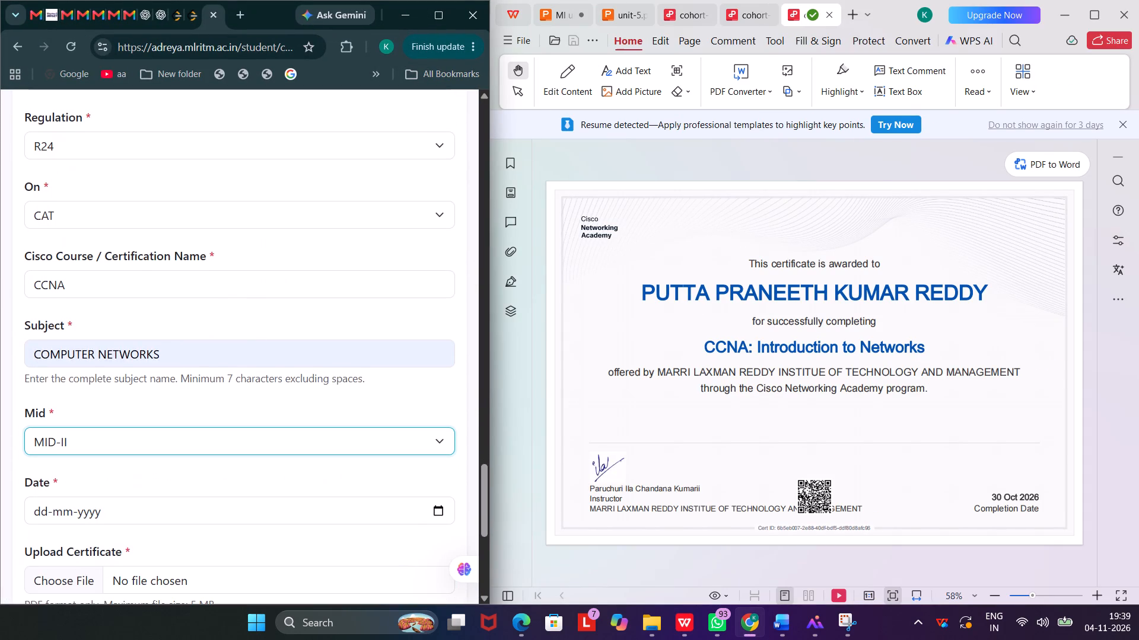
pyautogui.scroll(-2, 255, 356)
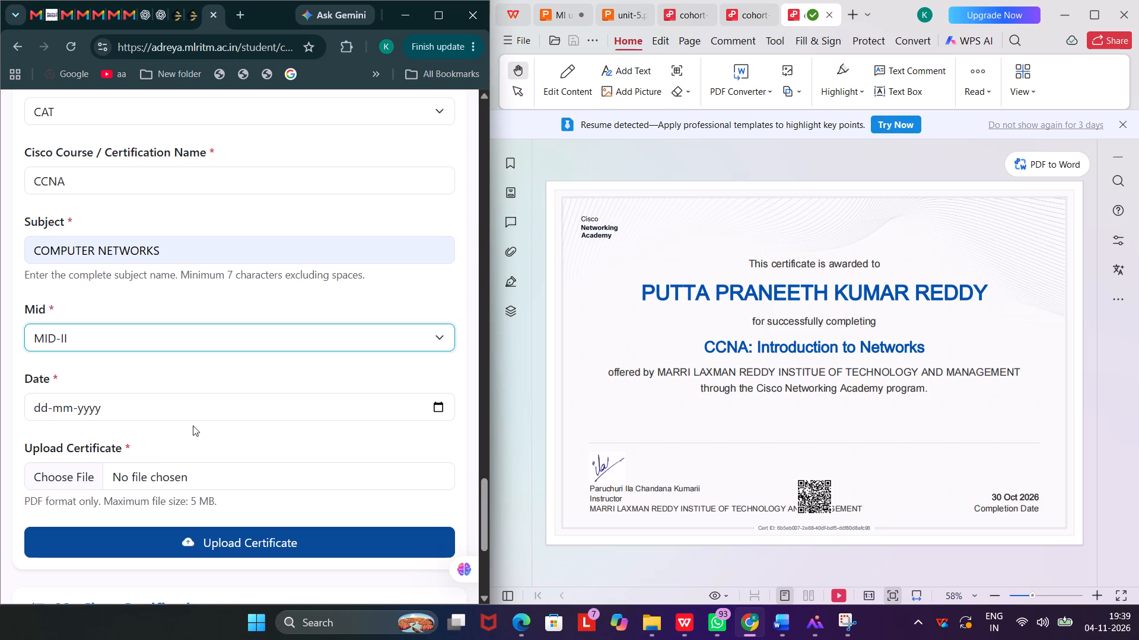
pyautogui.click(188, 401)
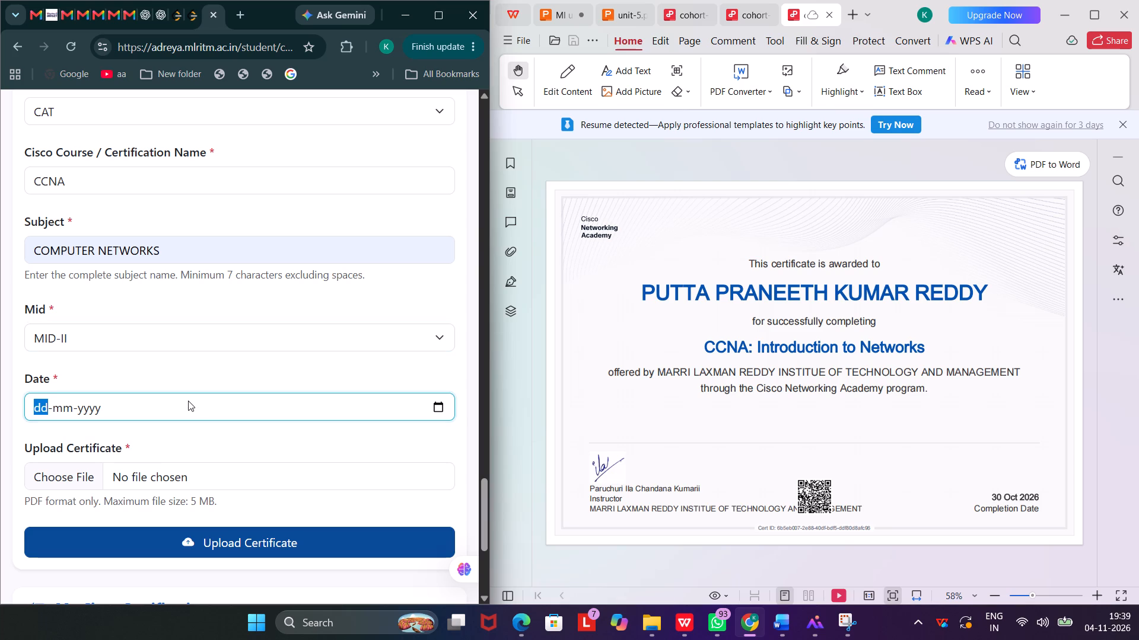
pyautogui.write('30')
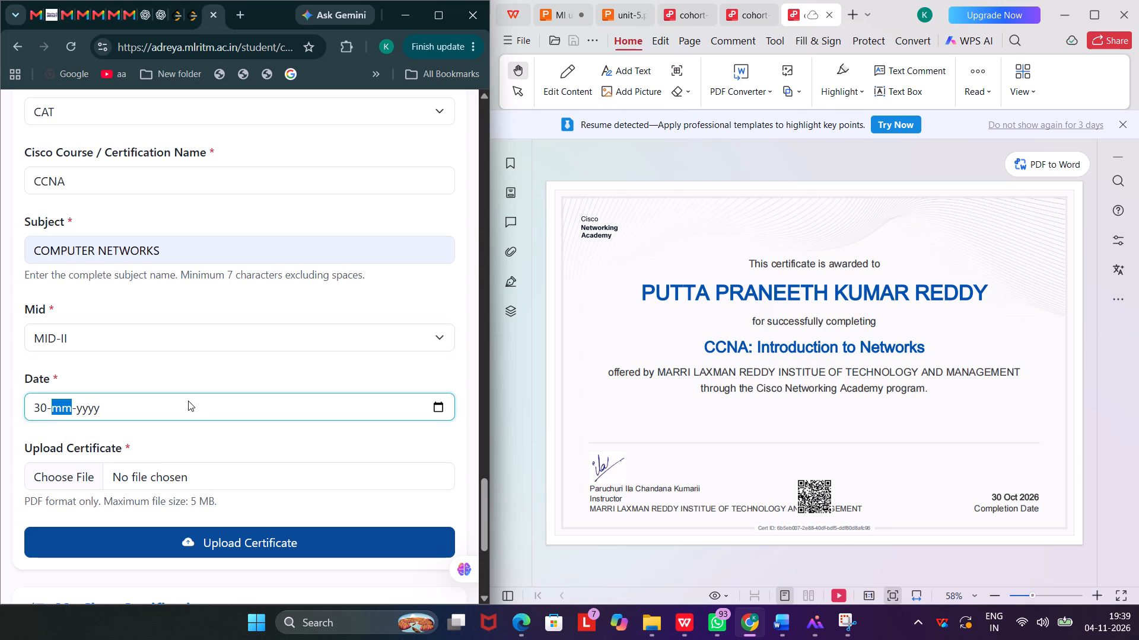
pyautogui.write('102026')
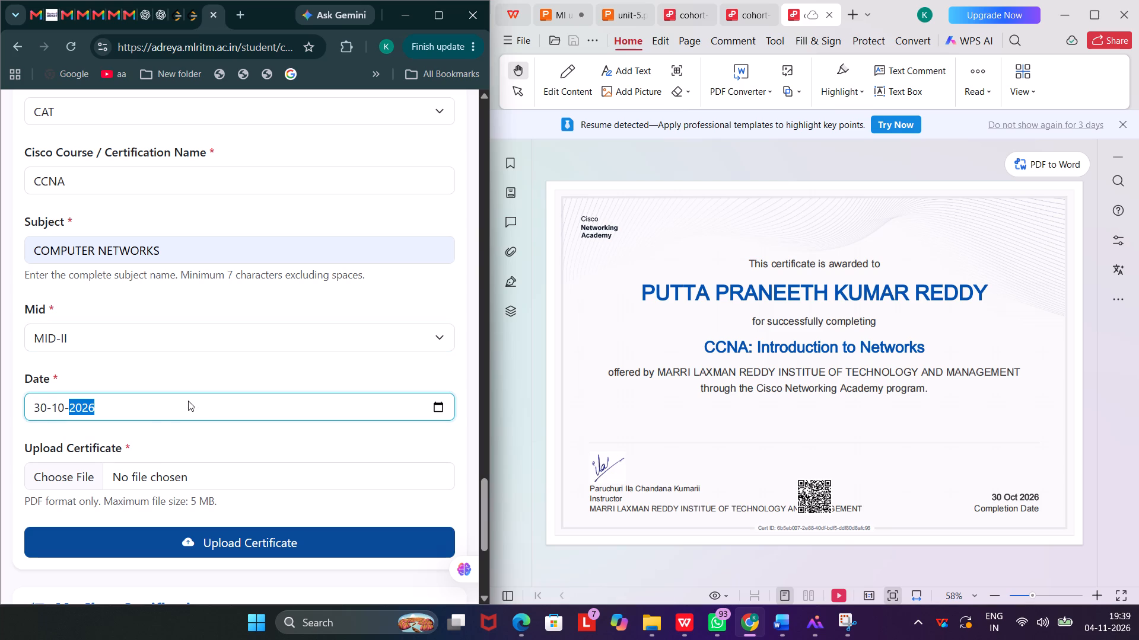
# Attach the cn-intro cer PDF from the 6738-cer folder and submit the Cisco certificate upload.
pyautogui.click(77, 477)
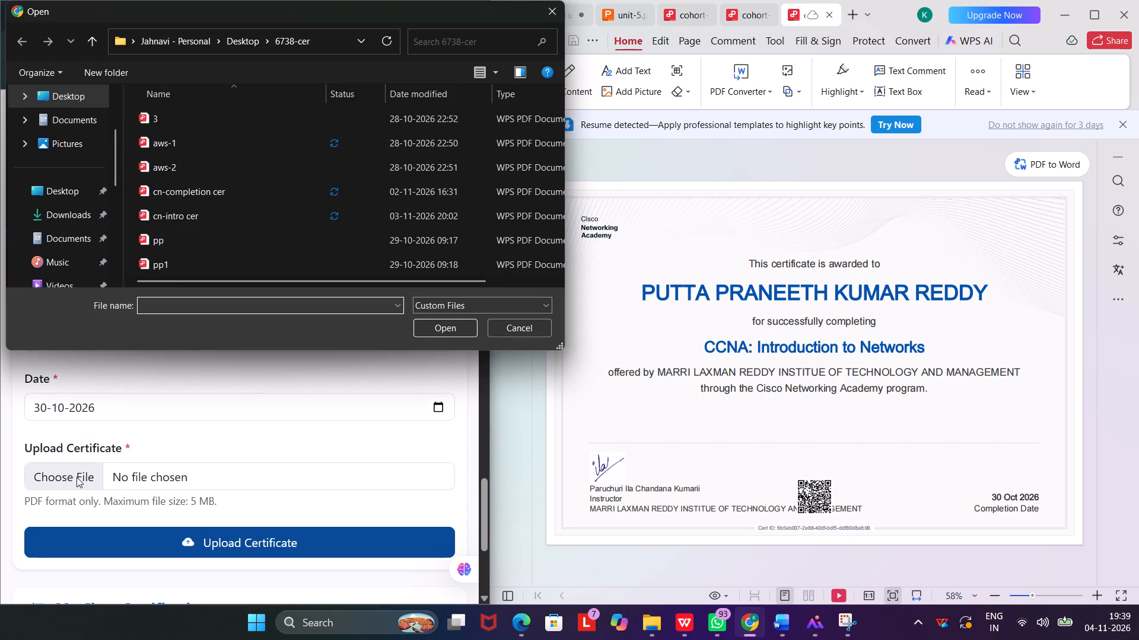
pyautogui.click(184, 220)
pyautogui.click(445, 332)
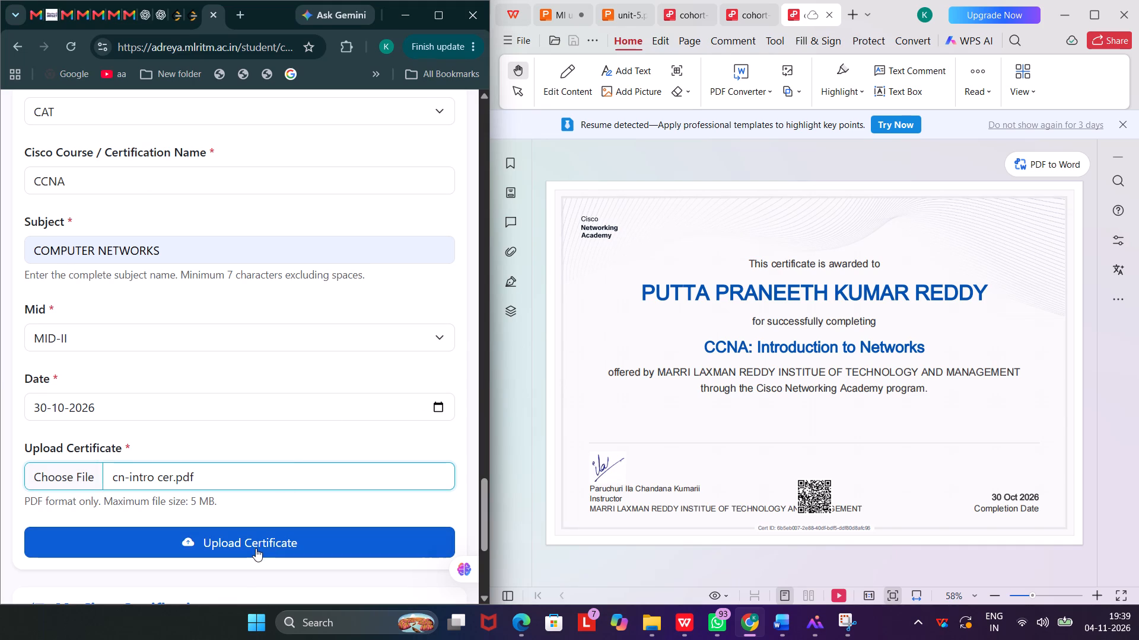
pyautogui.click(256, 548)
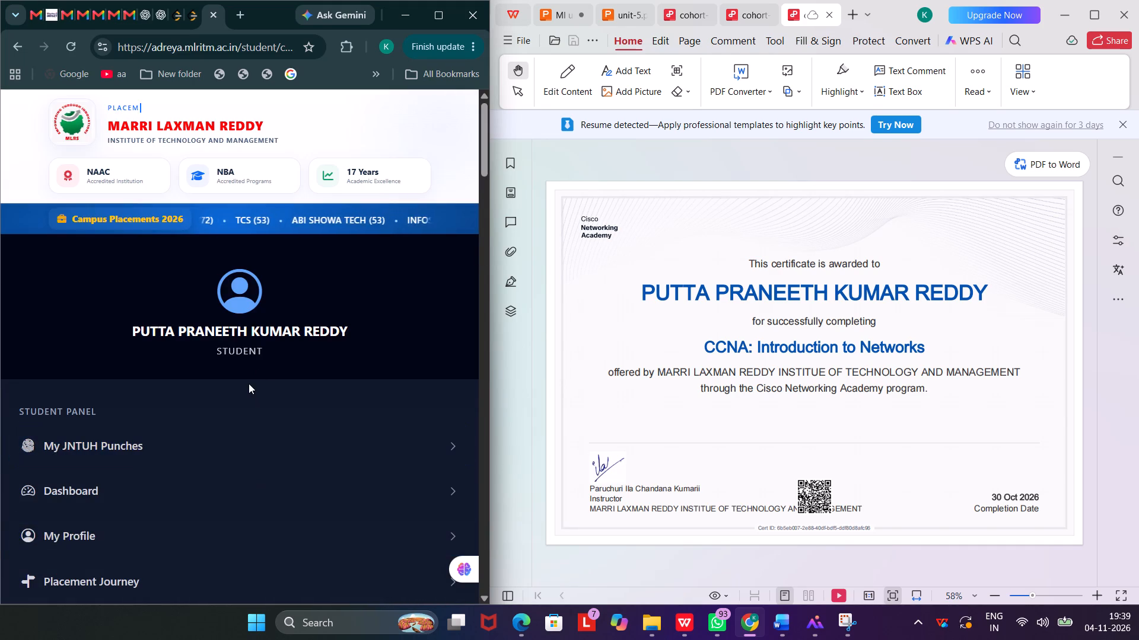
# Maximize the portal window and open the student Dashboard from the Cisco Certifications page.
pyautogui.scroll(-13, 249, 383)
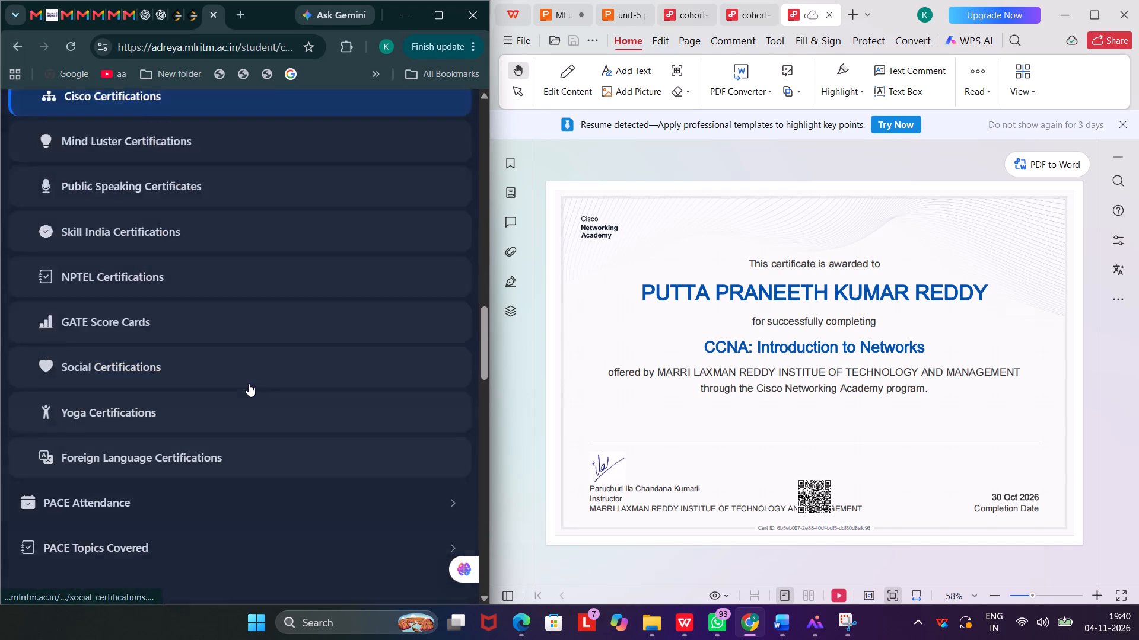
pyautogui.scroll(-1, 249, 383)
pyautogui.click(431, 23)
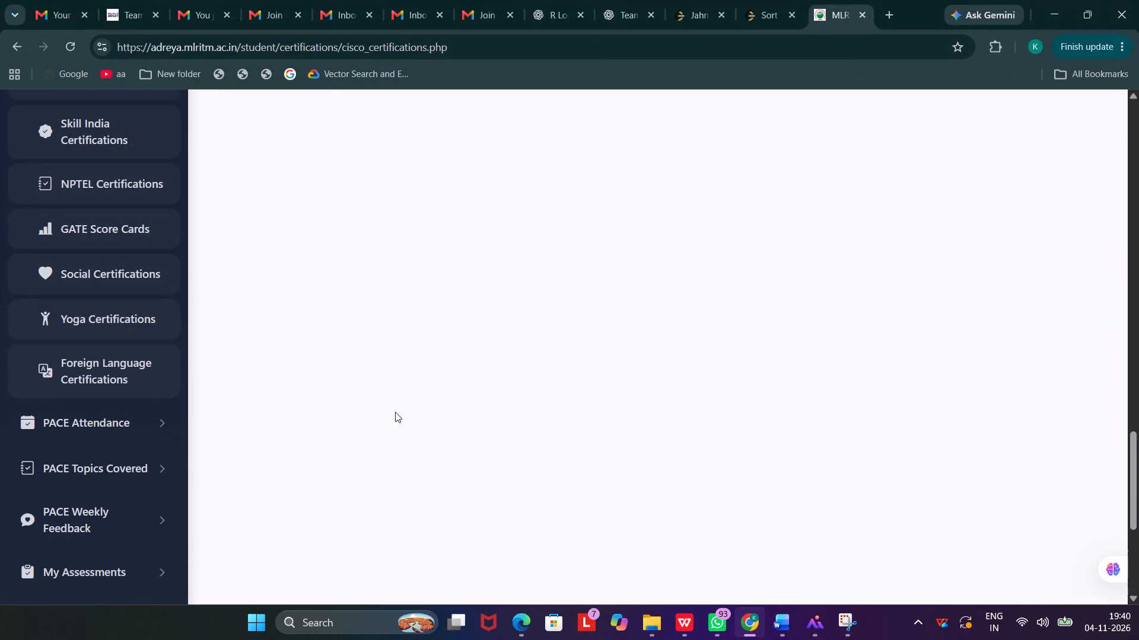
pyautogui.scroll(1, 101, 466)
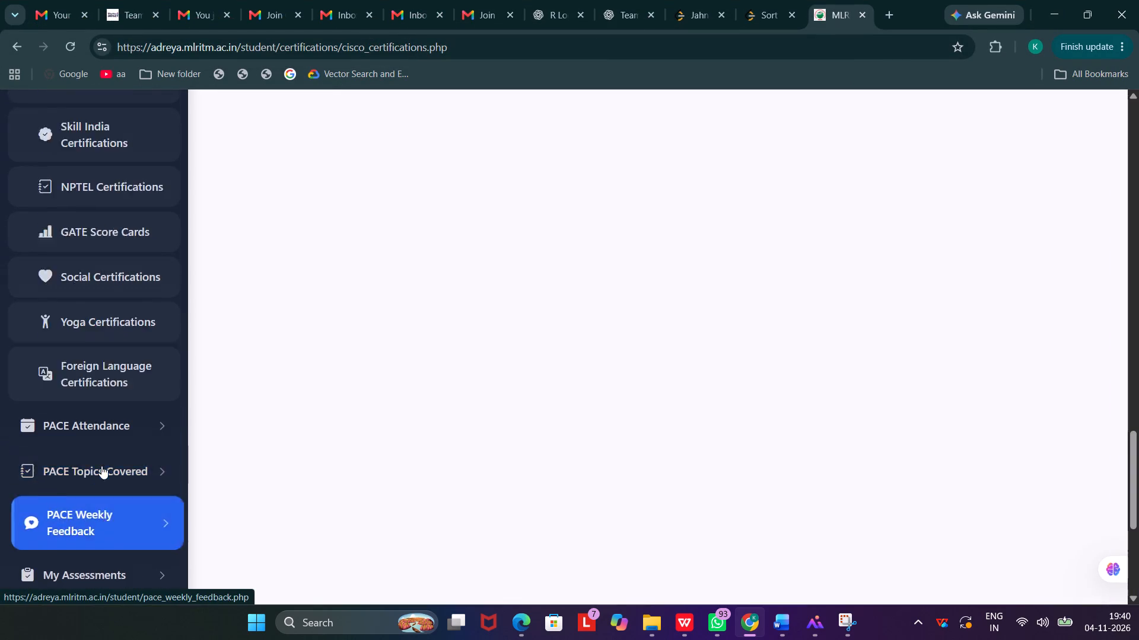
pyautogui.scroll(2, 101, 466)
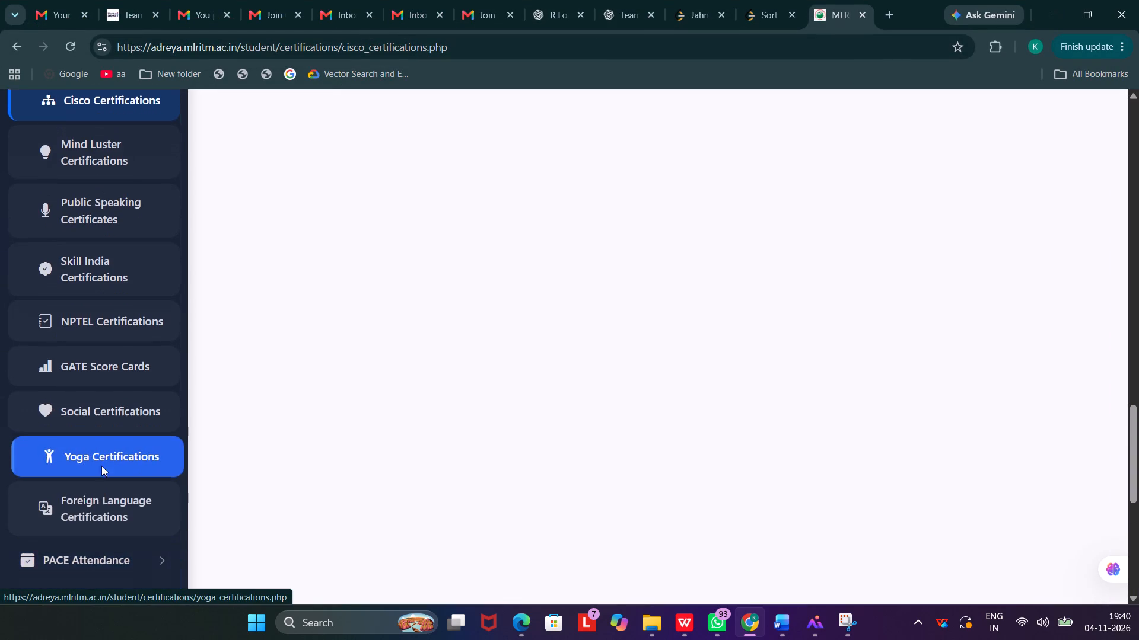
pyautogui.scroll(2, 101, 466)
pyautogui.doubleClick(81, 504)
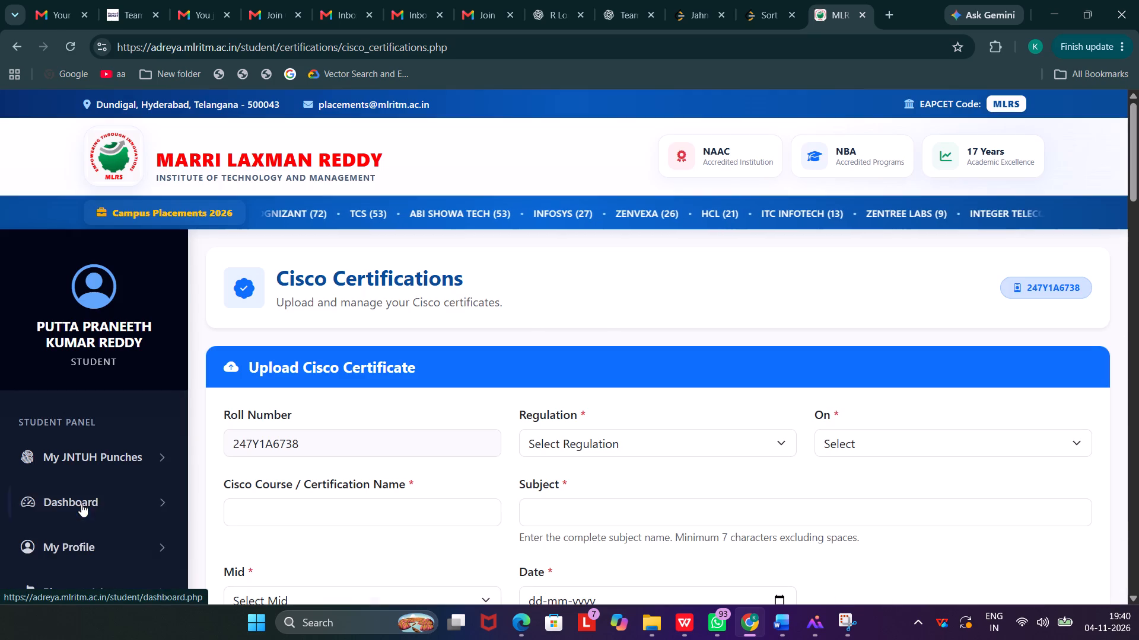
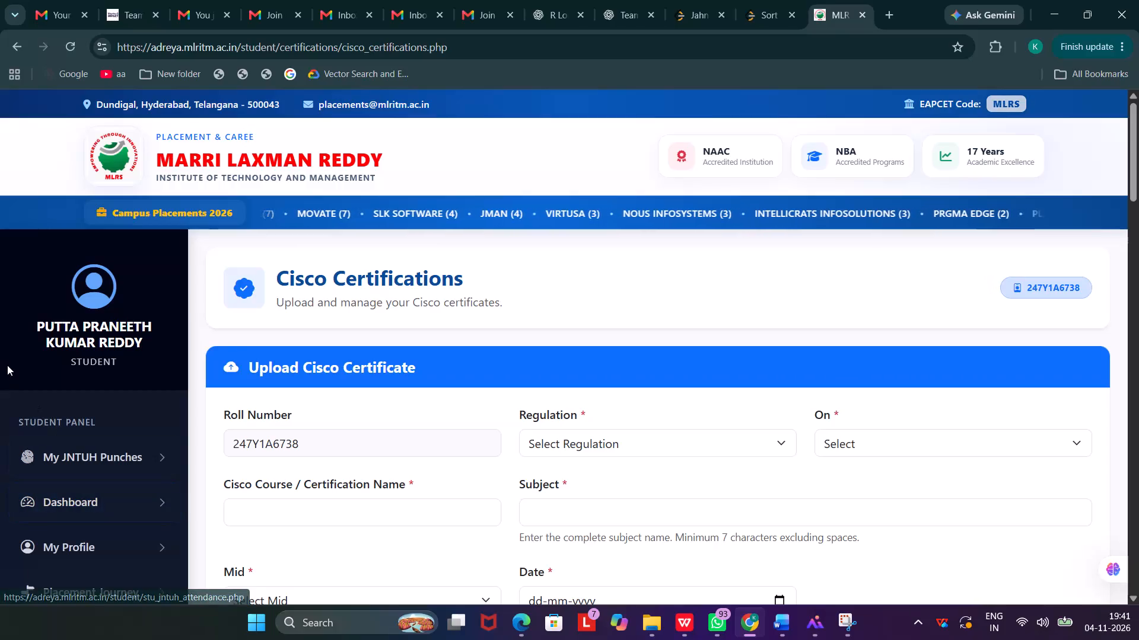
# In the Cisco certificate upload form, choose regulation R24 and On CAT, and enter CCNA COMPLETION as the certification name.
pyautogui.click(581, 441)
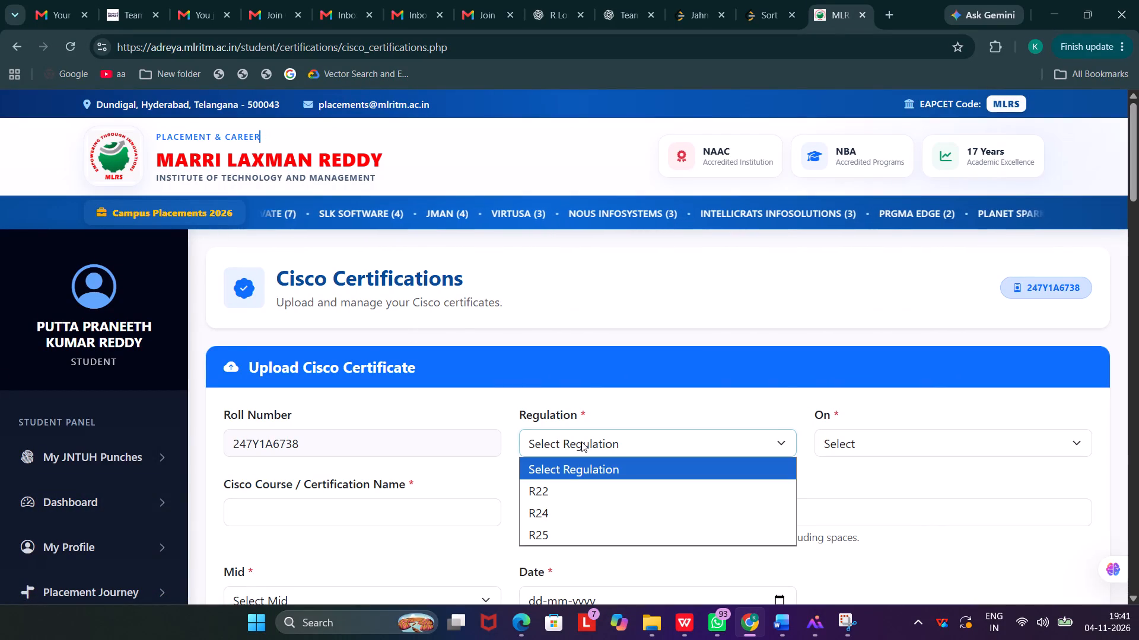
pyautogui.click(562, 519)
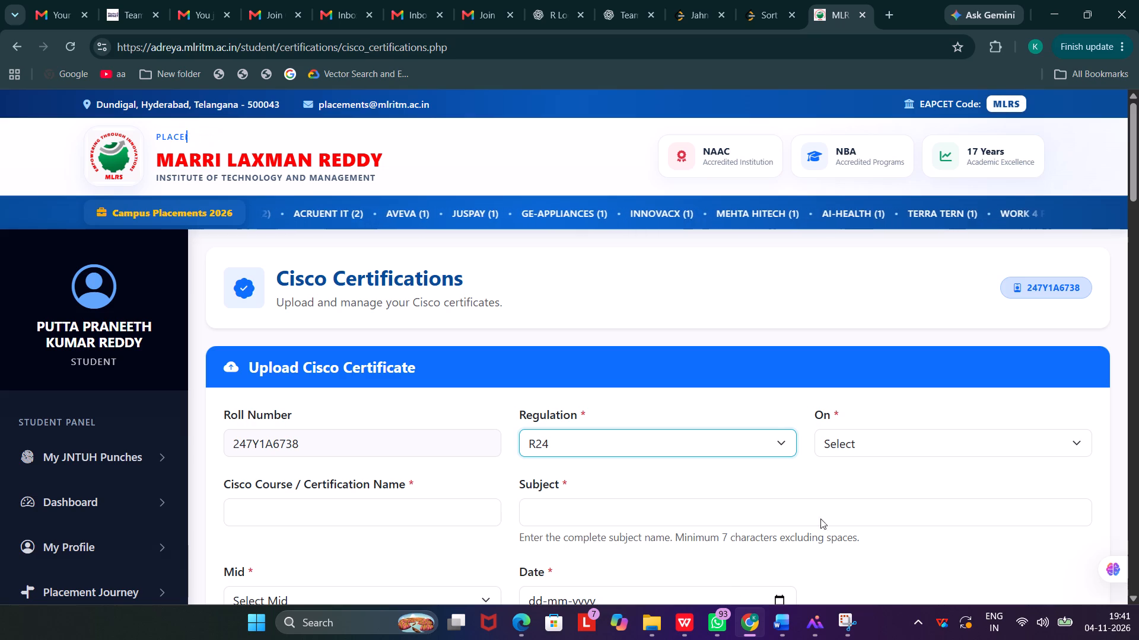
pyautogui.click(851, 447)
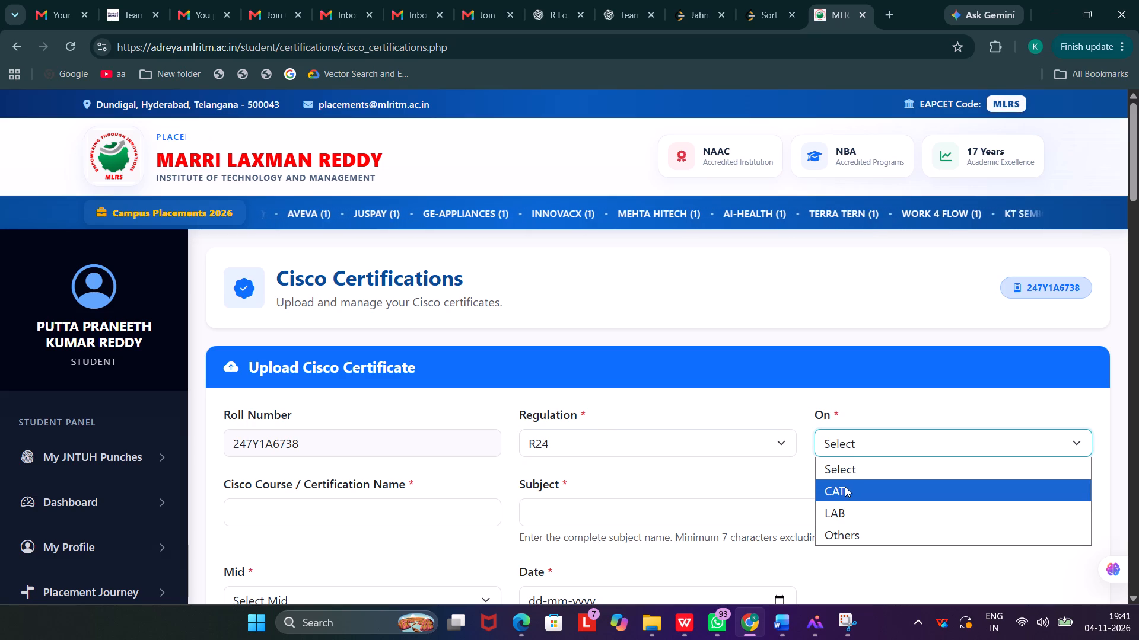
pyautogui.click(845, 487)
pyautogui.click(391, 508)
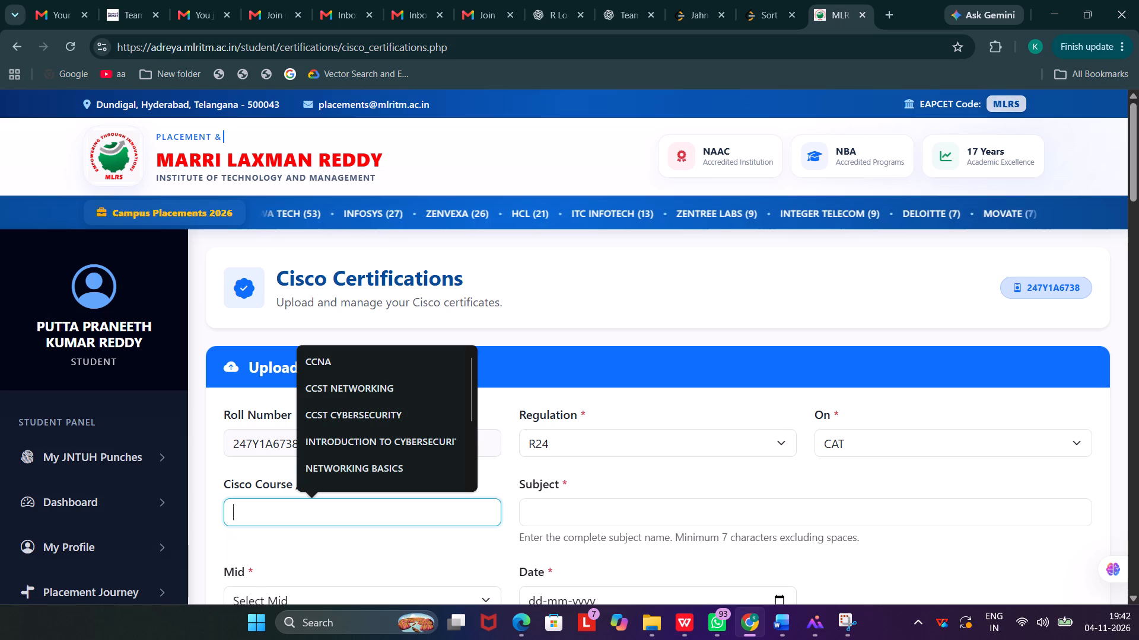
pyautogui.click(326, 357)
pyautogui.press('space')
pyautogui.write('comple')
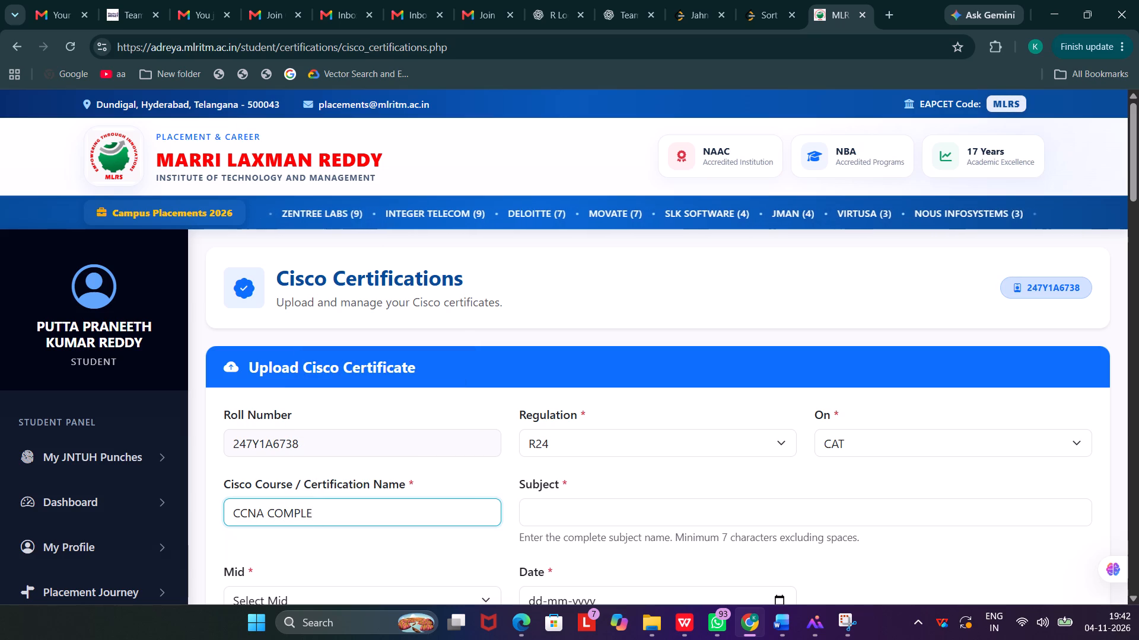
pyautogui.write('tion')
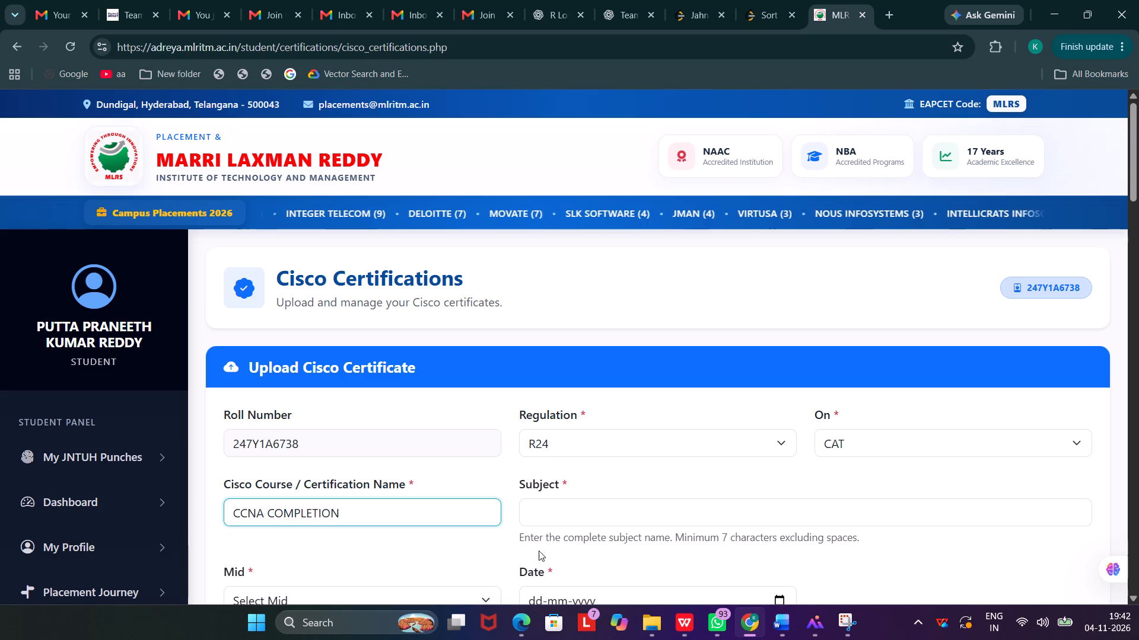
# Set the upload form's subject to COMPUTER NETWORKS and its Mid to MID-II.
pyautogui.click(536, 521)
pyautogui.click(613, 578)
pyautogui.scroll(-1, 613, 578)
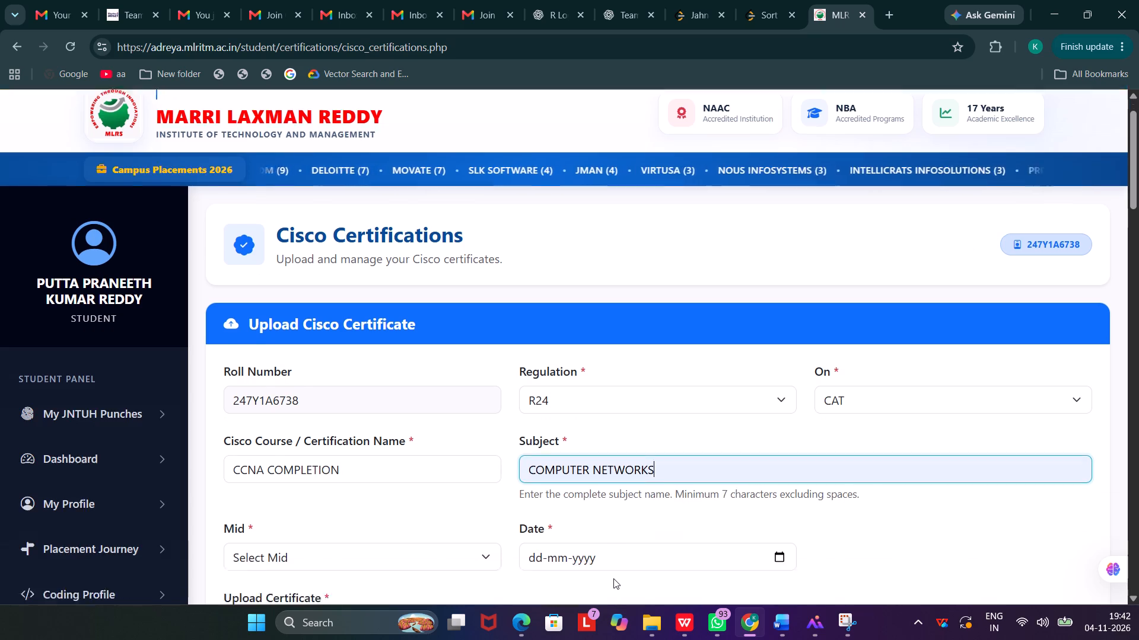
pyautogui.scroll(-1, 613, 578)
pyautogui.click(365, 424)
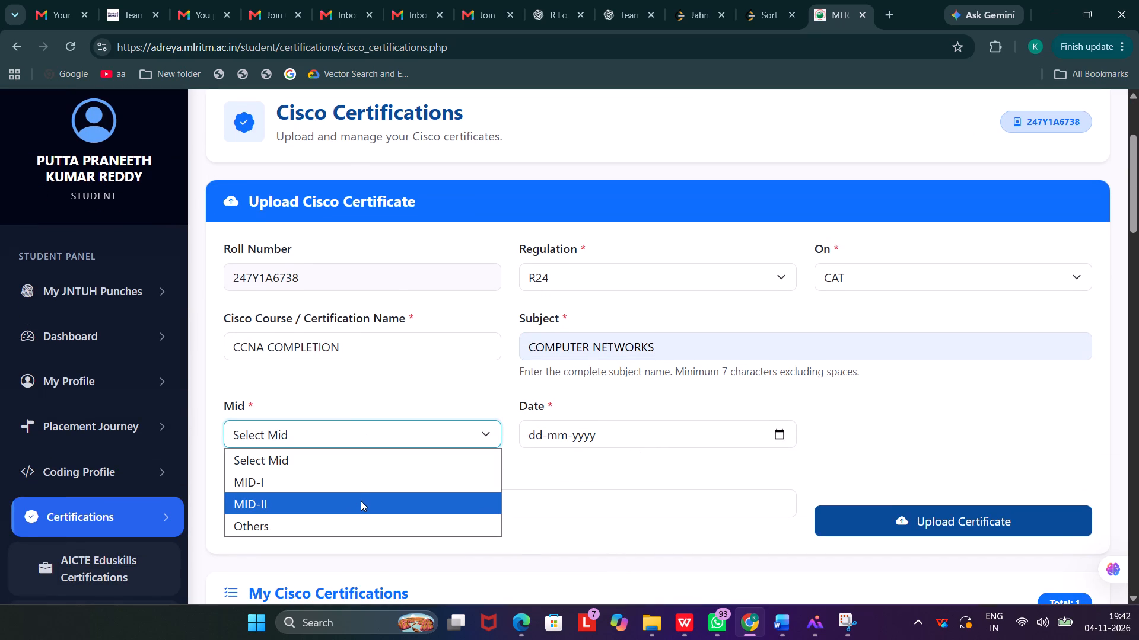
pyautogui.click(359, 503)
# Check the issue date in the cn-completion cer PDF from the 6738-cer folder and set the upload form's date to 30-10-2026.
pyautogui.scroll(-2, 602, 440)
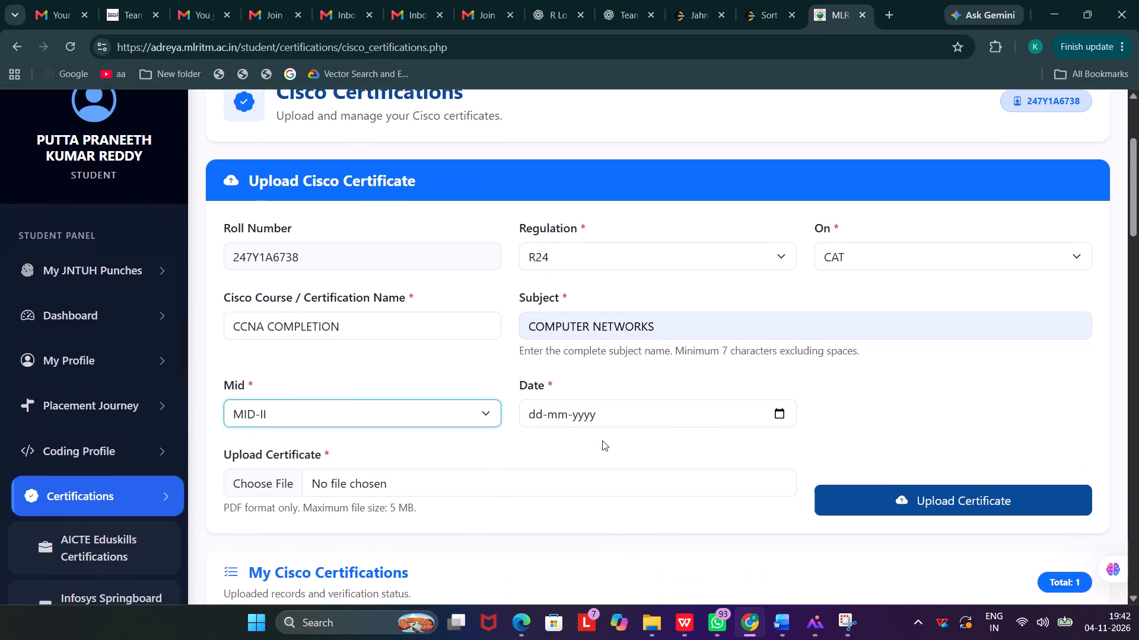
pyautogui.scroll(-7, 602, 440)
pyautogui.scroll(5, 602, 440)
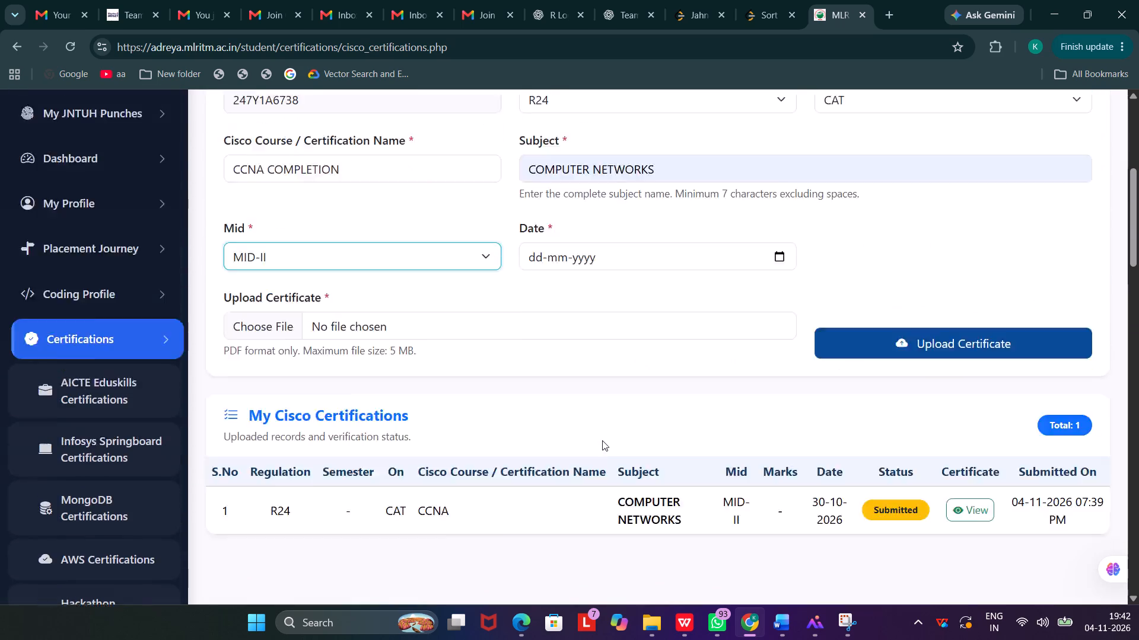
pyautogui.scroll(2, 602, 440)
pyautogui.click(583, 428)
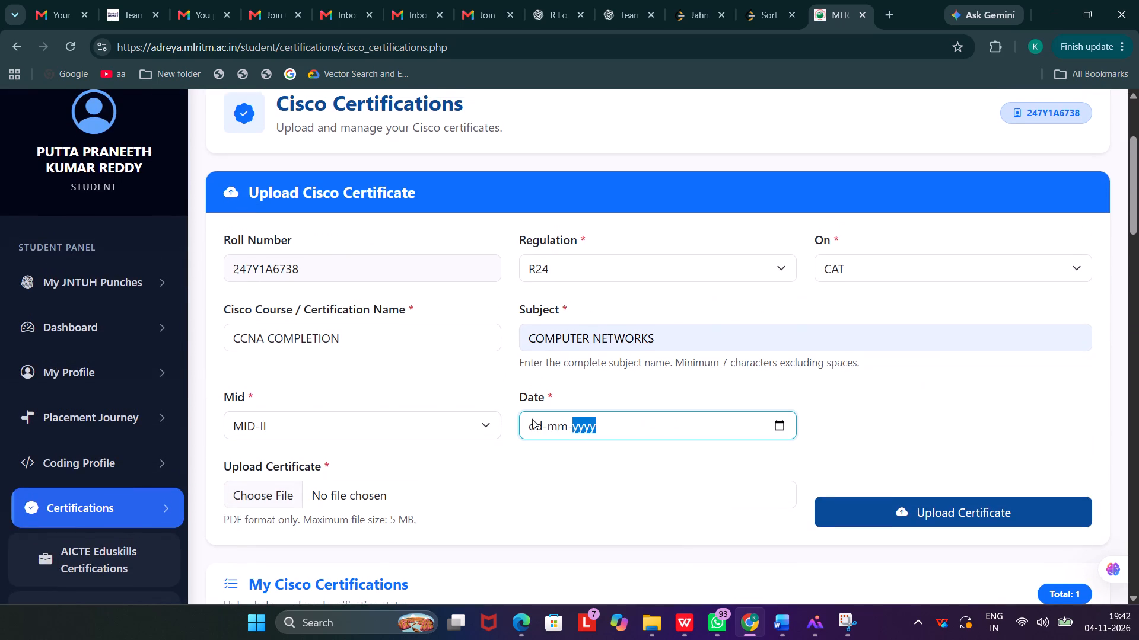
pyautogui.click(535, 423)
pyautogui.press('super+Left')
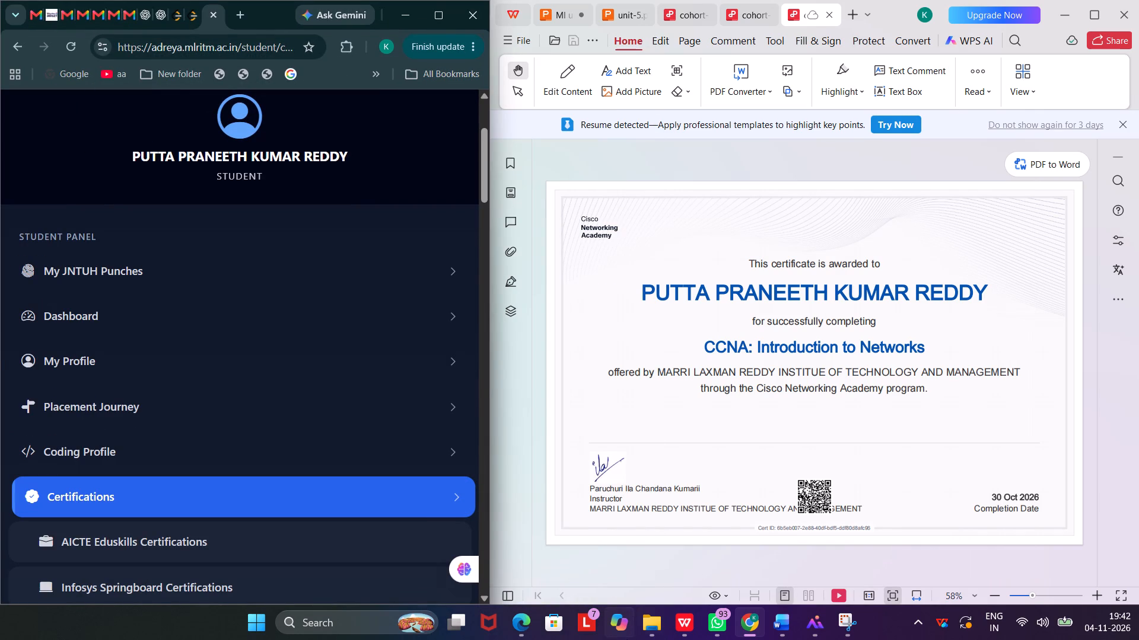
pyautogui.rightClick(666, 571)
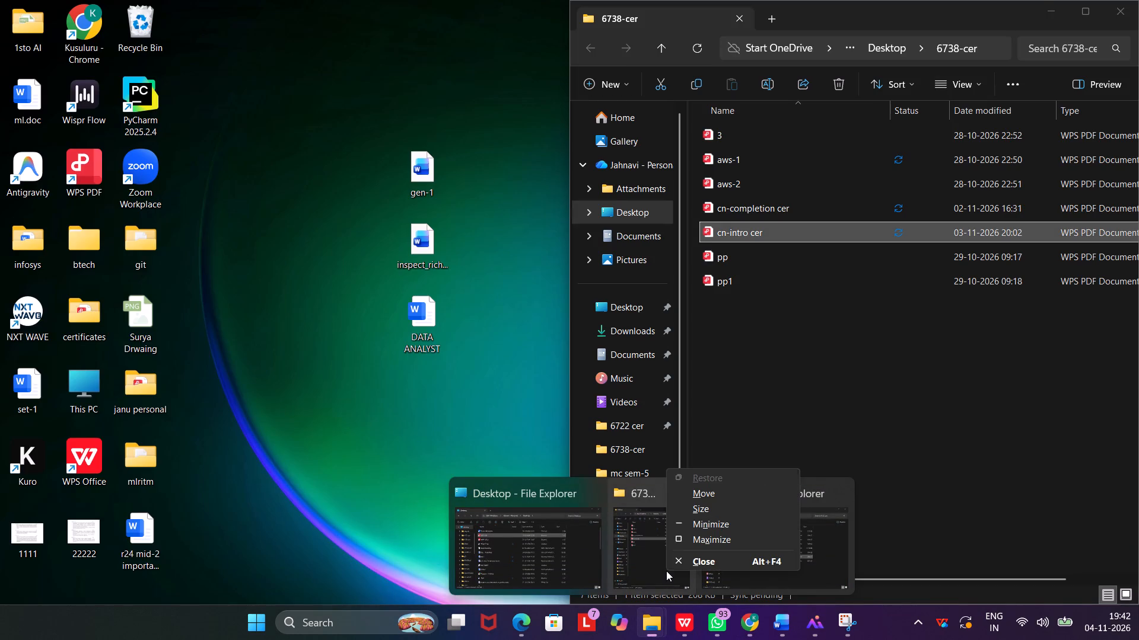
pyautogui.tripleClick(728, 210)
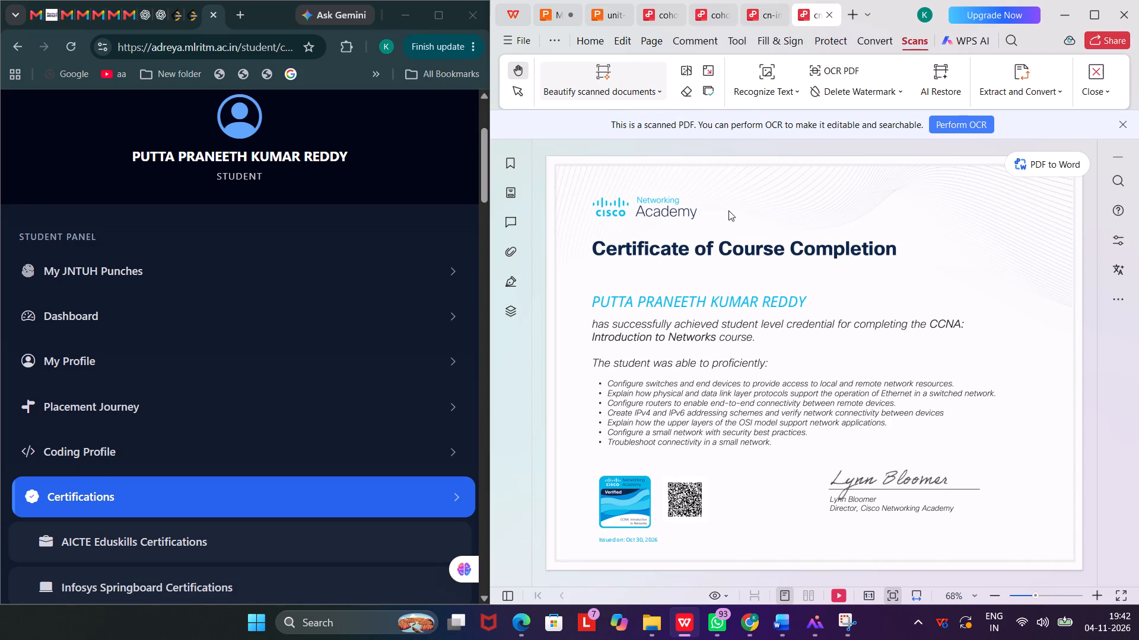
pyautogui.click(1074, 15)
pyautogui.click(429, 8)
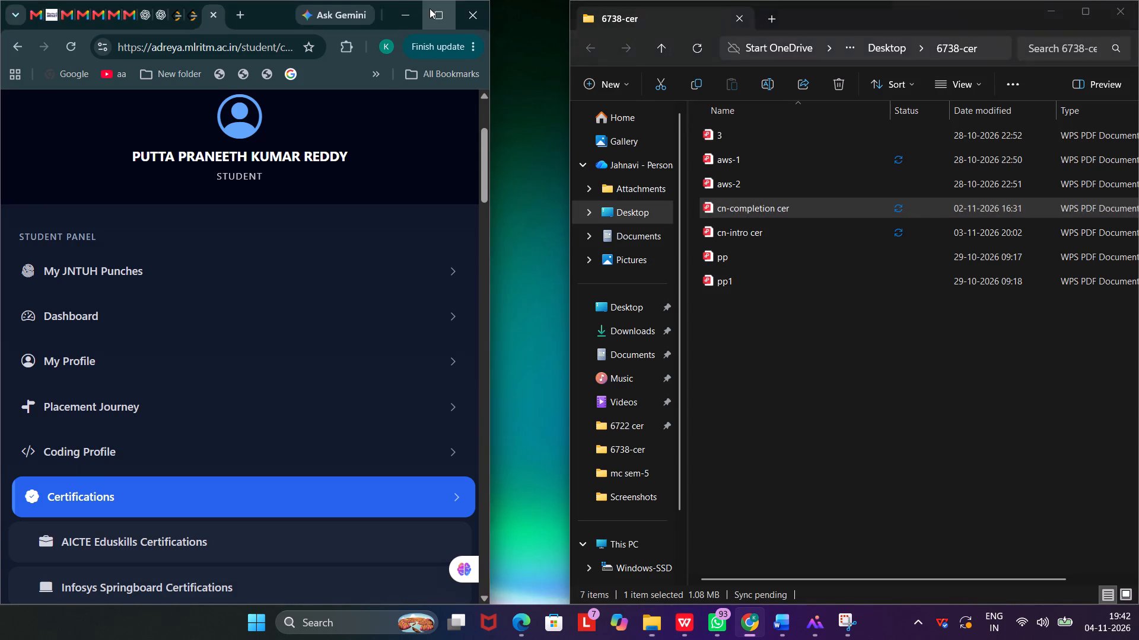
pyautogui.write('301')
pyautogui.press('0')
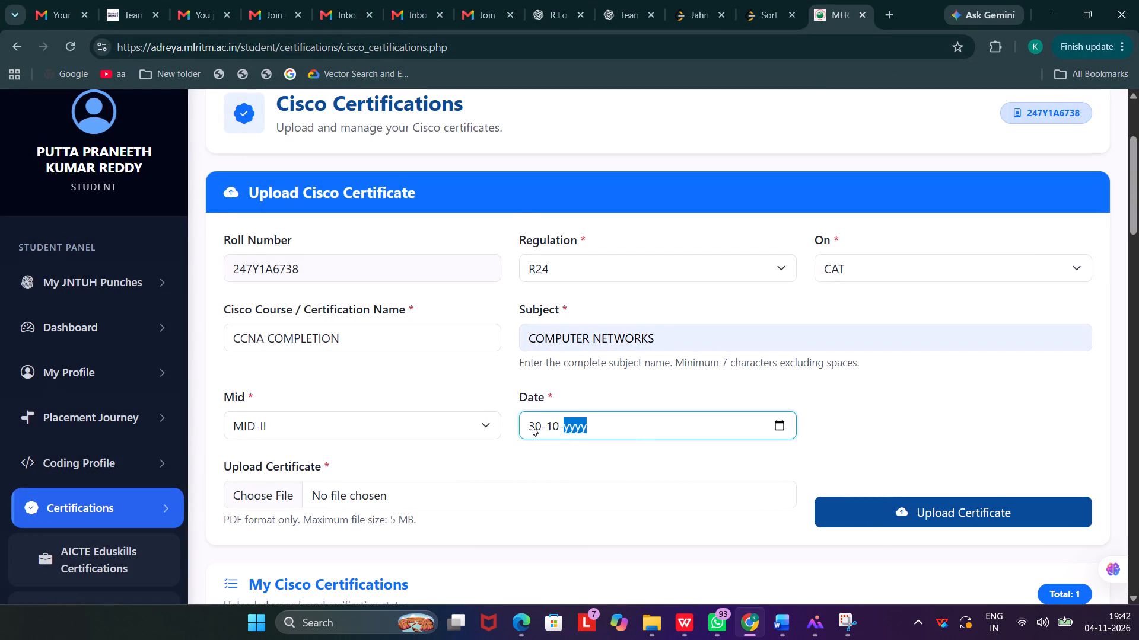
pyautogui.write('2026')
# Attach the cn-completion cer PDF from the 6738-cer folder and submit the Cisco certificate upload.
pyautogui.click(257, 489)
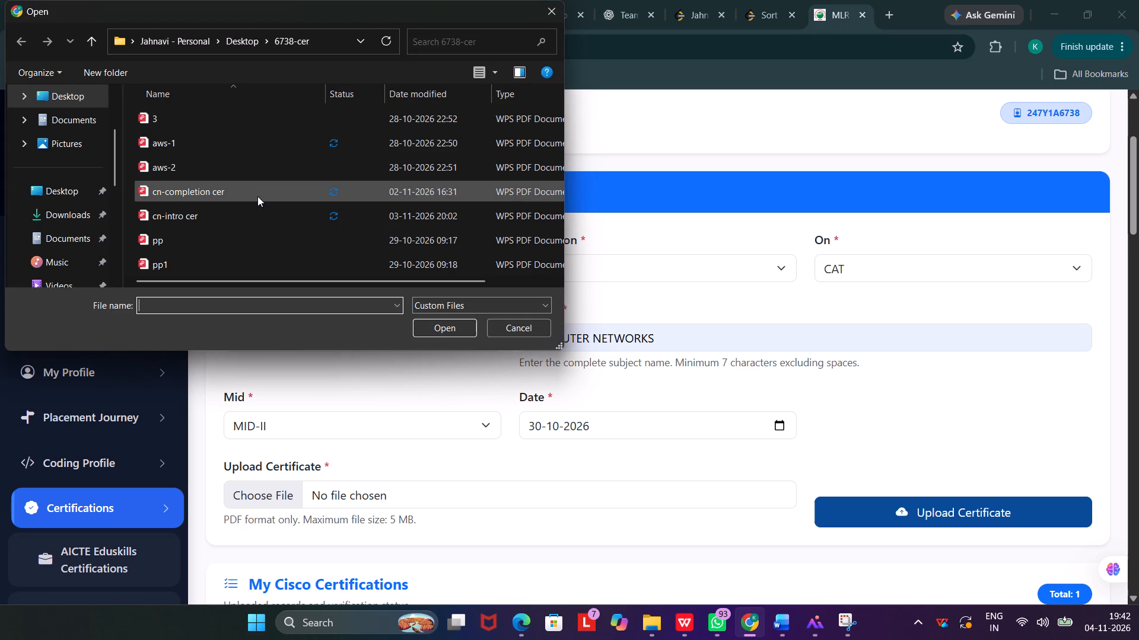
pyautogui.click(257, 196)
pyautogui.click(451, 326)
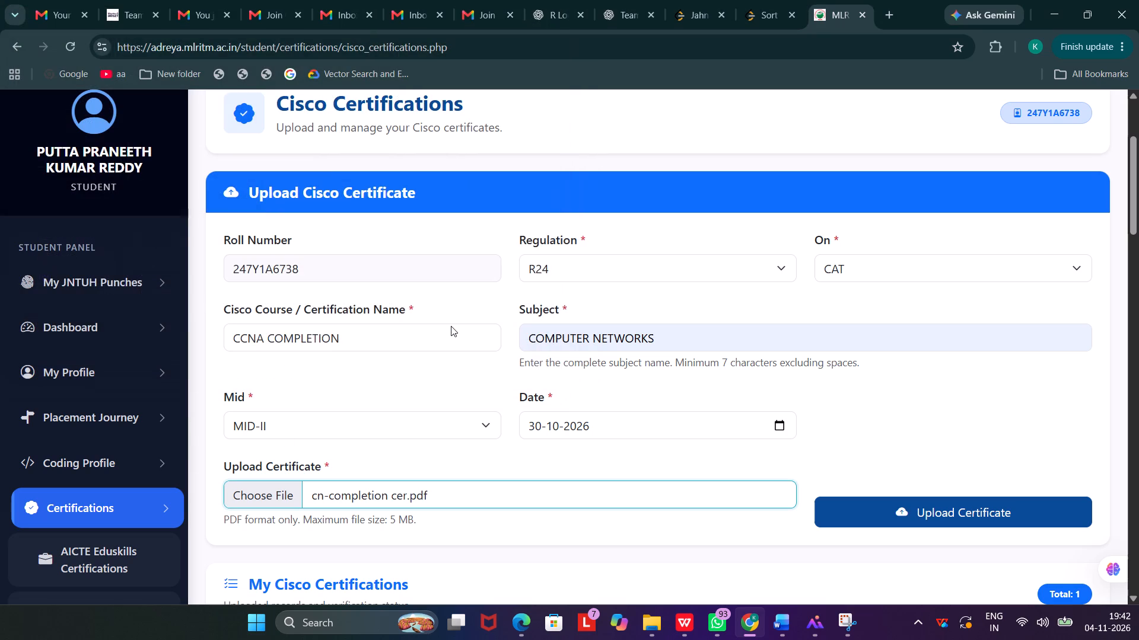
pyautogui.click(929, 512)
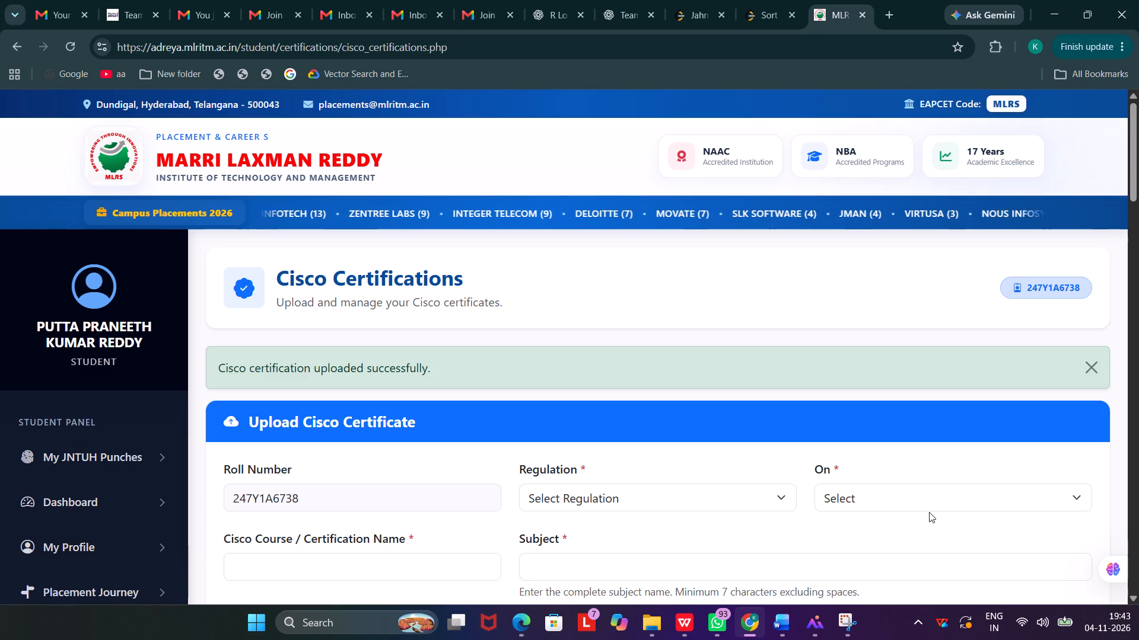
# Review the uploaded records and their status in the My Cisco Certifications list.
pyautogui.scroll(-4, 929, 512)
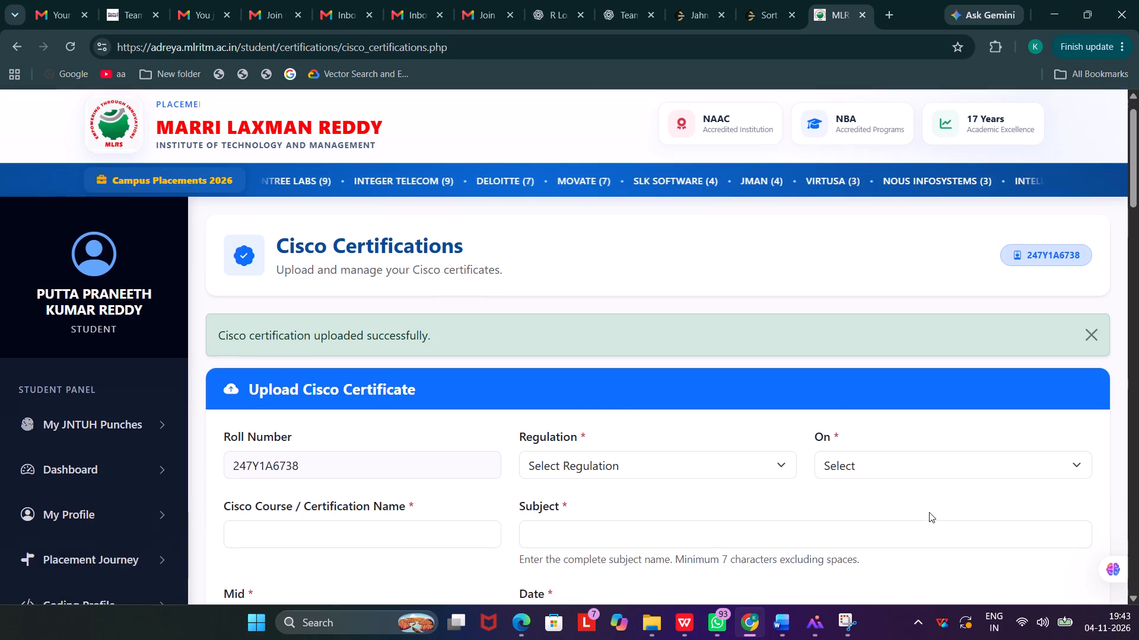
pyautogui.scroll(-4, 929, 512)
pyautogui.scroll(6, 929, 512)
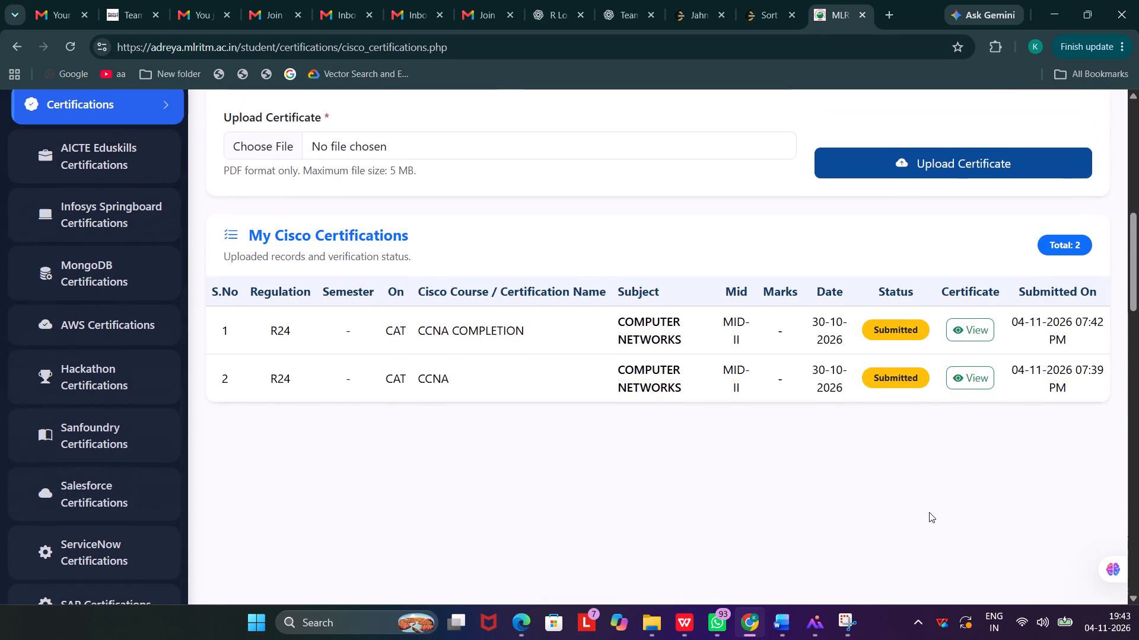
pyautogui.scroll(2, 929, 512)
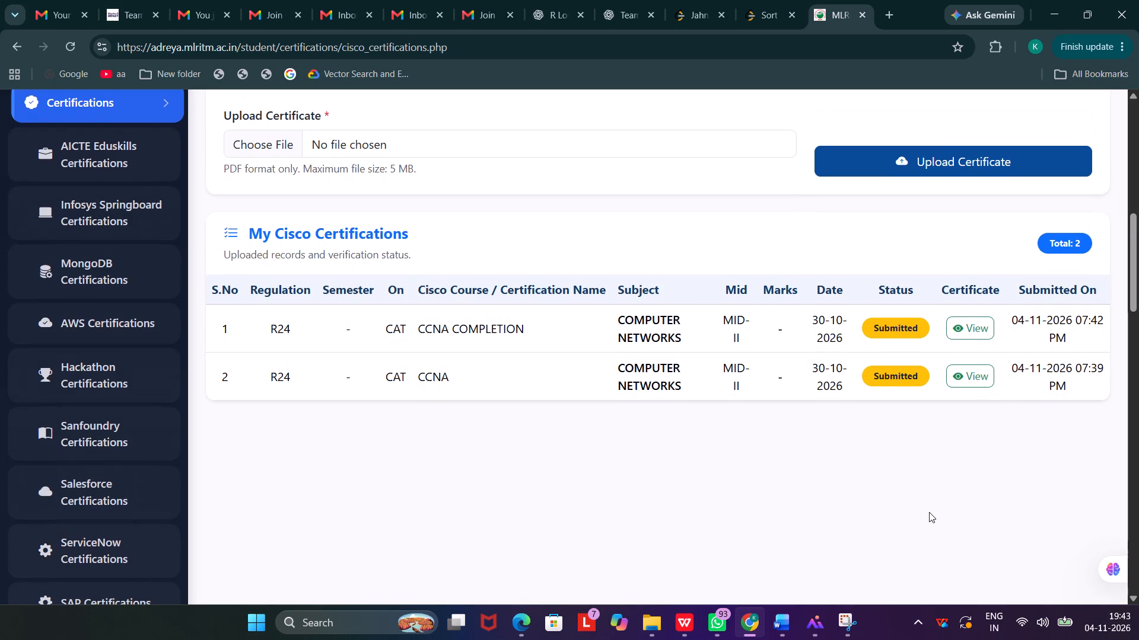
pyautogui.scroll(1, 929, 512)
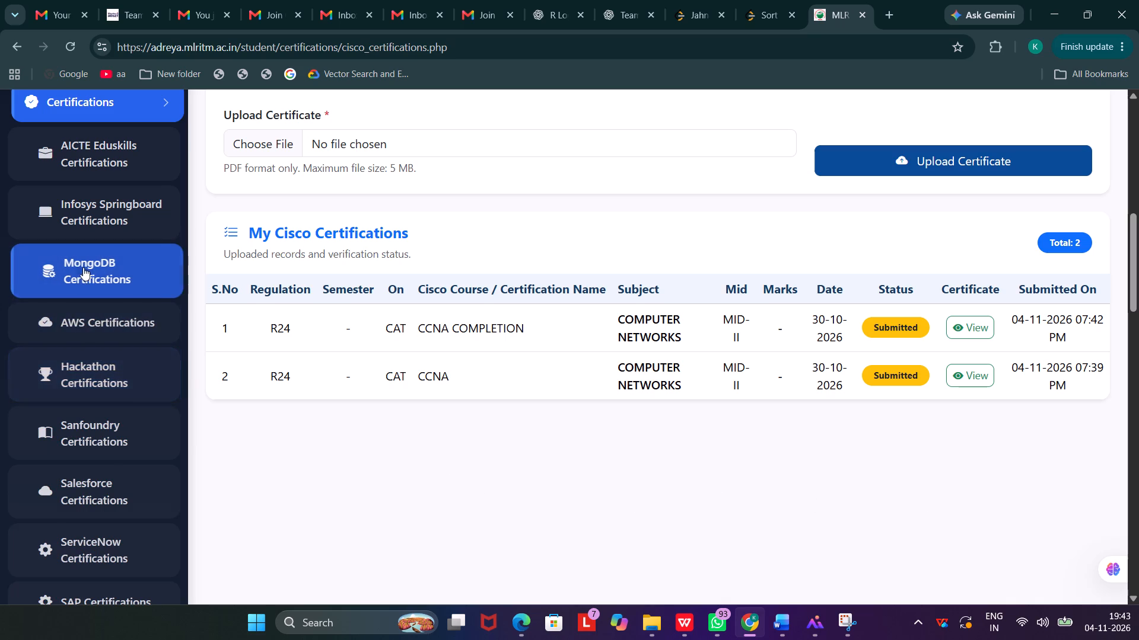
# Open the student's AICTE Eduskills Certifications page.
pyautogui.scroll(1, 94, 223)
pyautogui.doubleClick(94, 223)
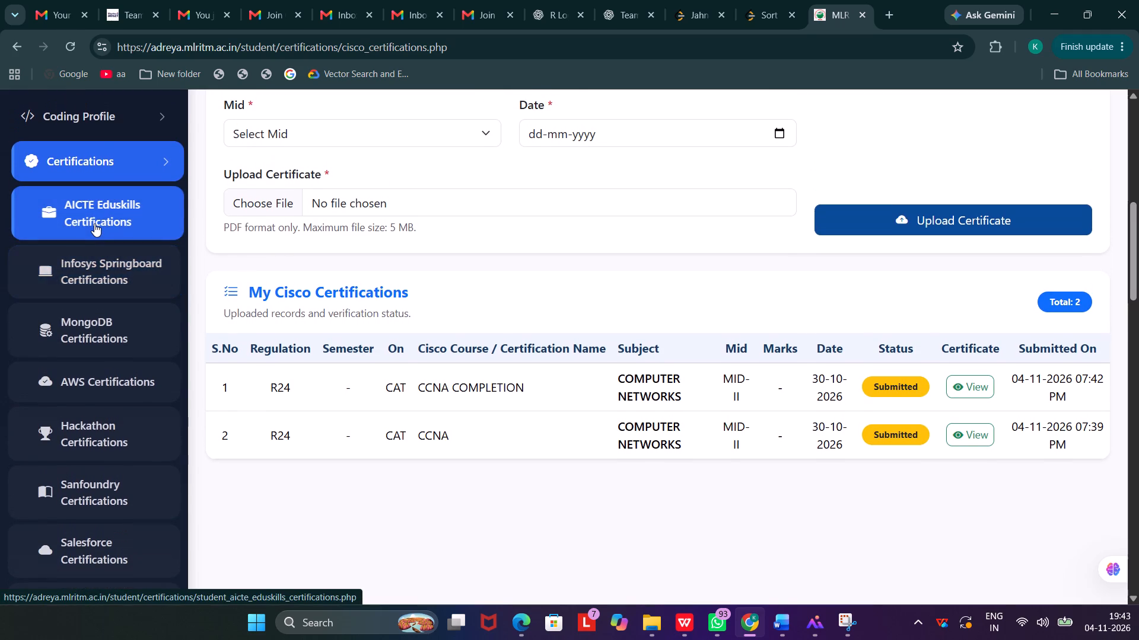
# Search the AICTE EduSkills certification records by the student's roll number.
pyautogui.scroll(-1, 507, 428)
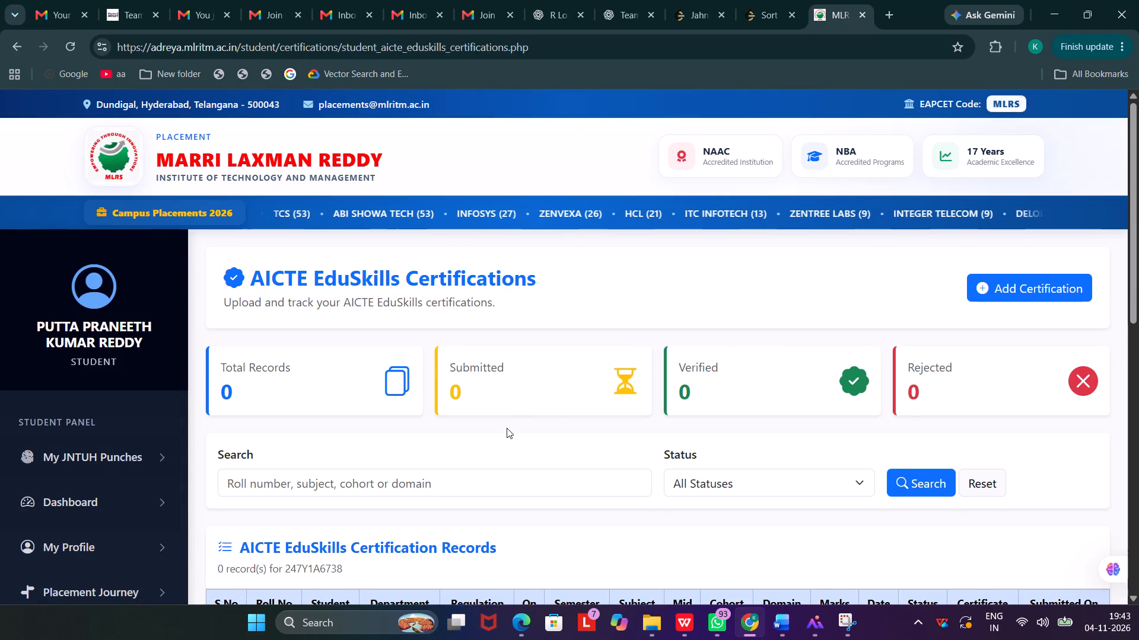
pyautogui.scroll(-2, 507, 428)
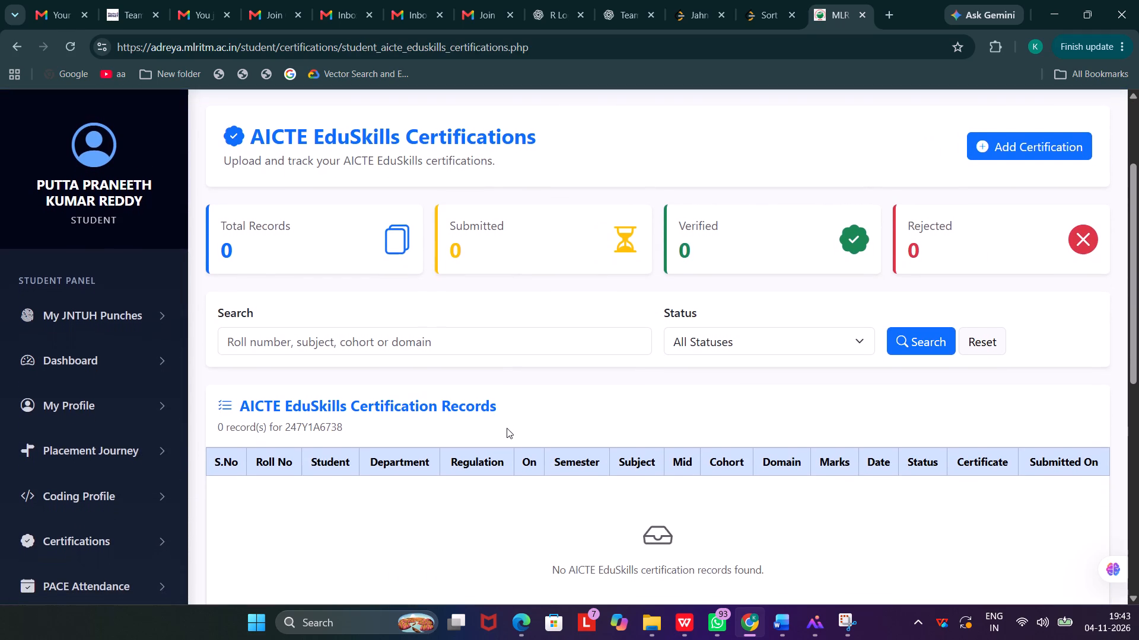
pyautogui.scroll(-1, 507, 428)
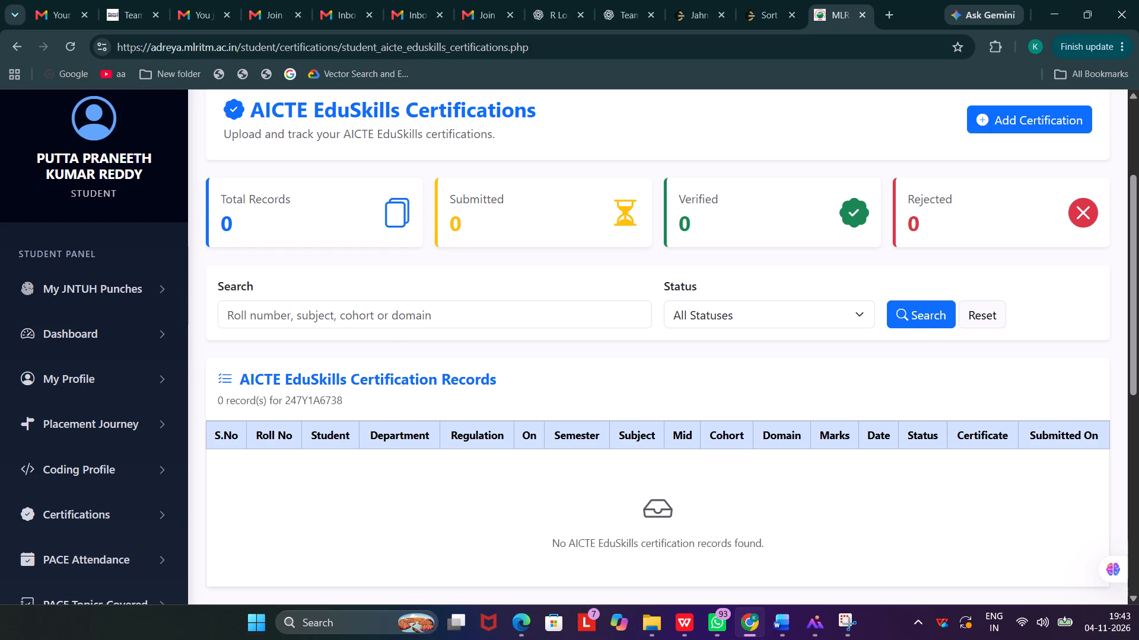
pyautogui.click(291, 312)
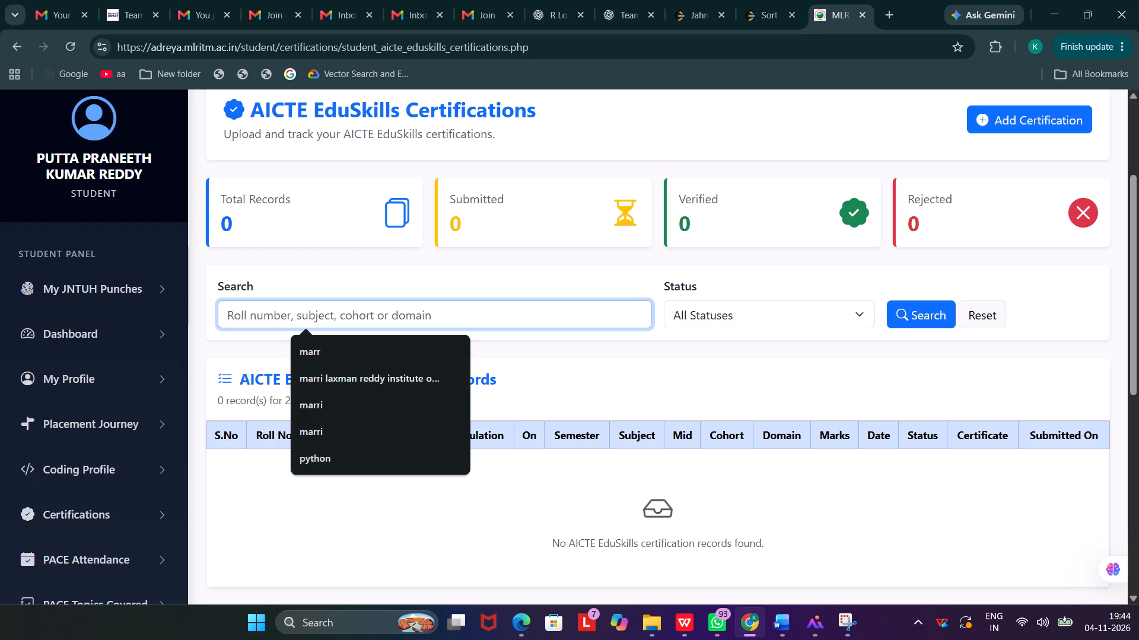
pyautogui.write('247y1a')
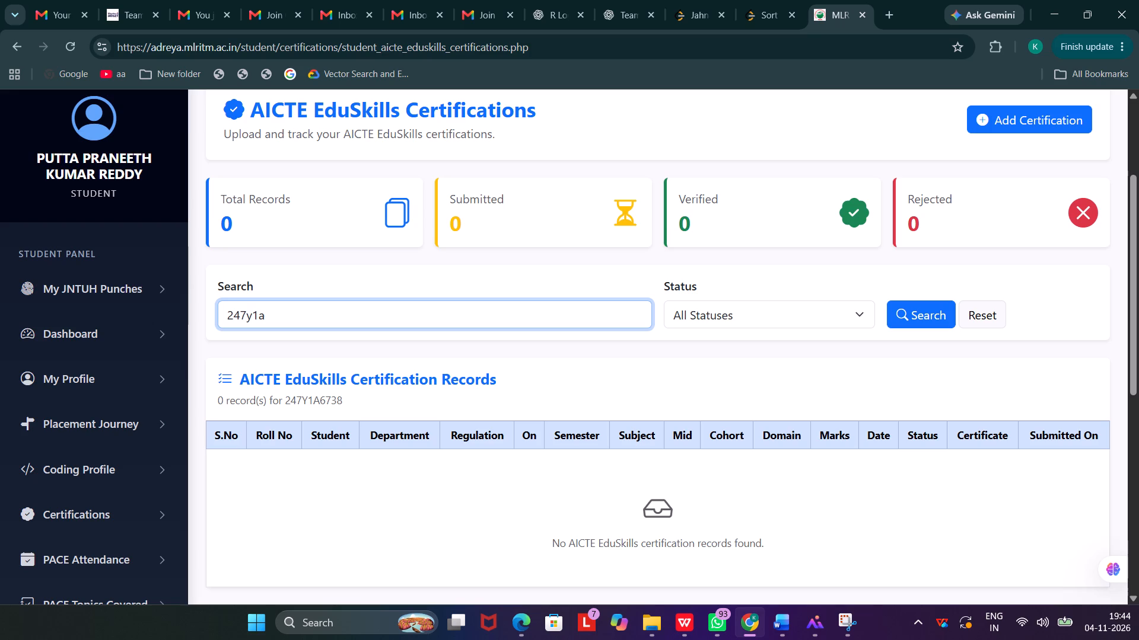
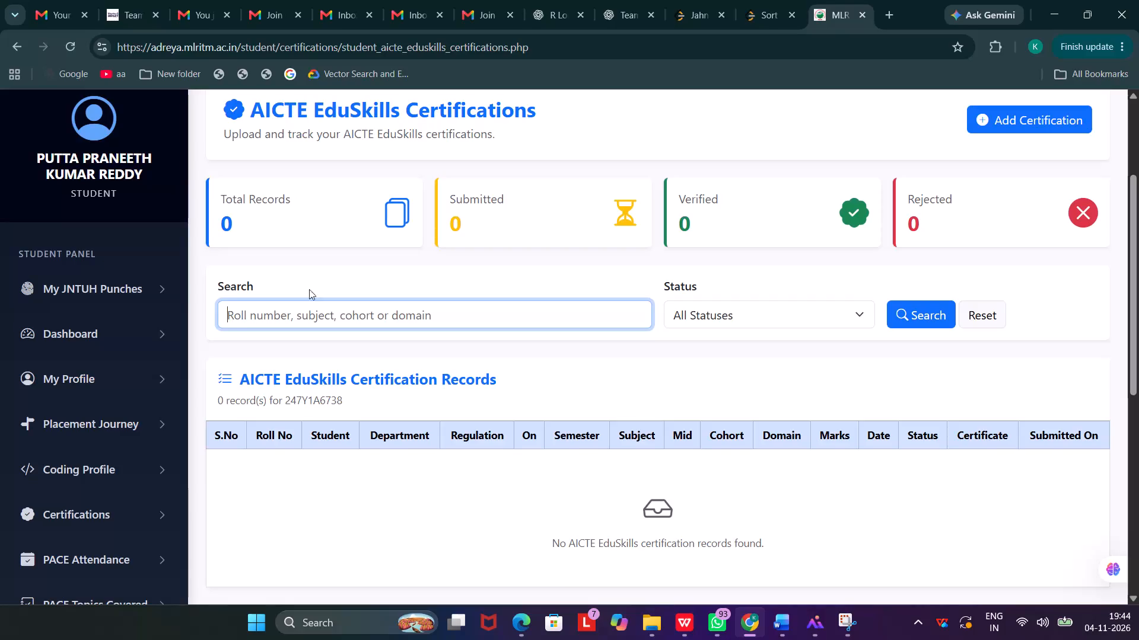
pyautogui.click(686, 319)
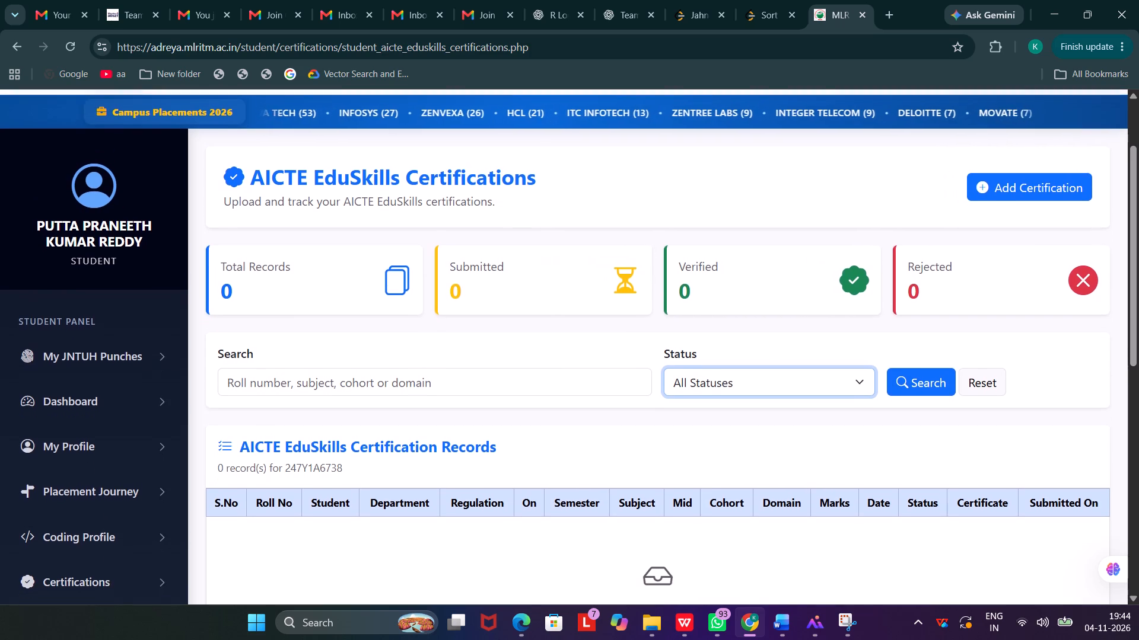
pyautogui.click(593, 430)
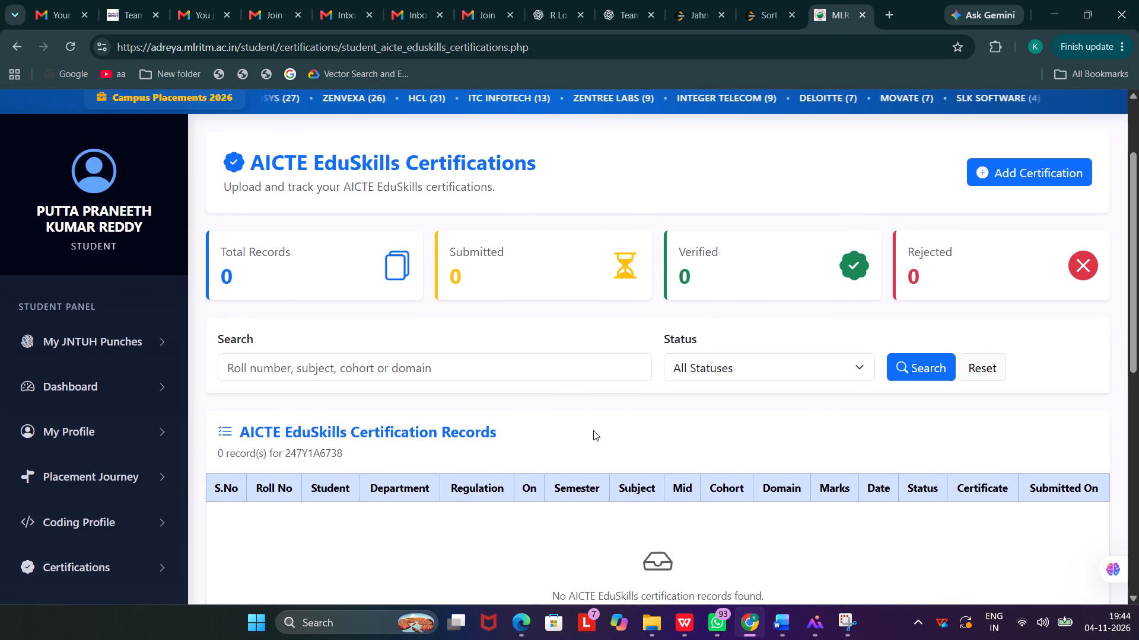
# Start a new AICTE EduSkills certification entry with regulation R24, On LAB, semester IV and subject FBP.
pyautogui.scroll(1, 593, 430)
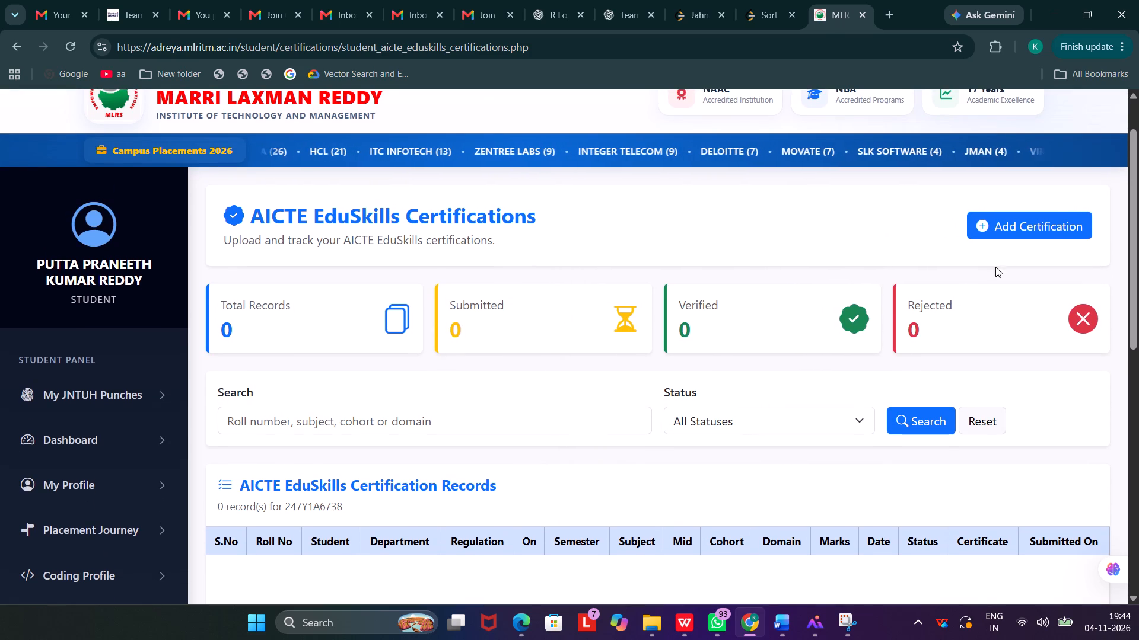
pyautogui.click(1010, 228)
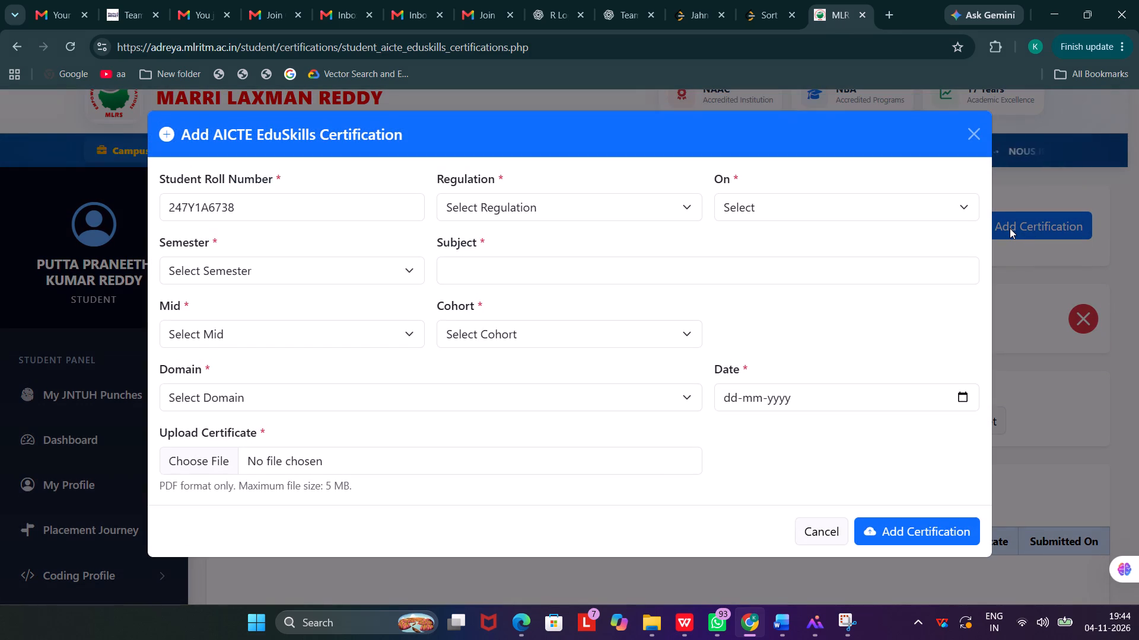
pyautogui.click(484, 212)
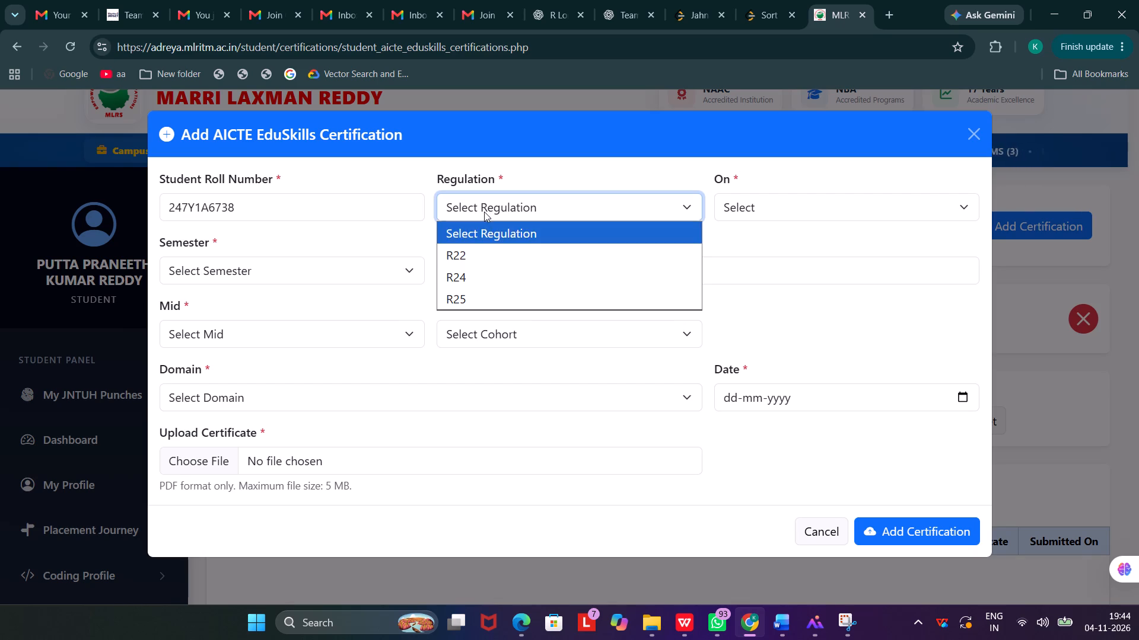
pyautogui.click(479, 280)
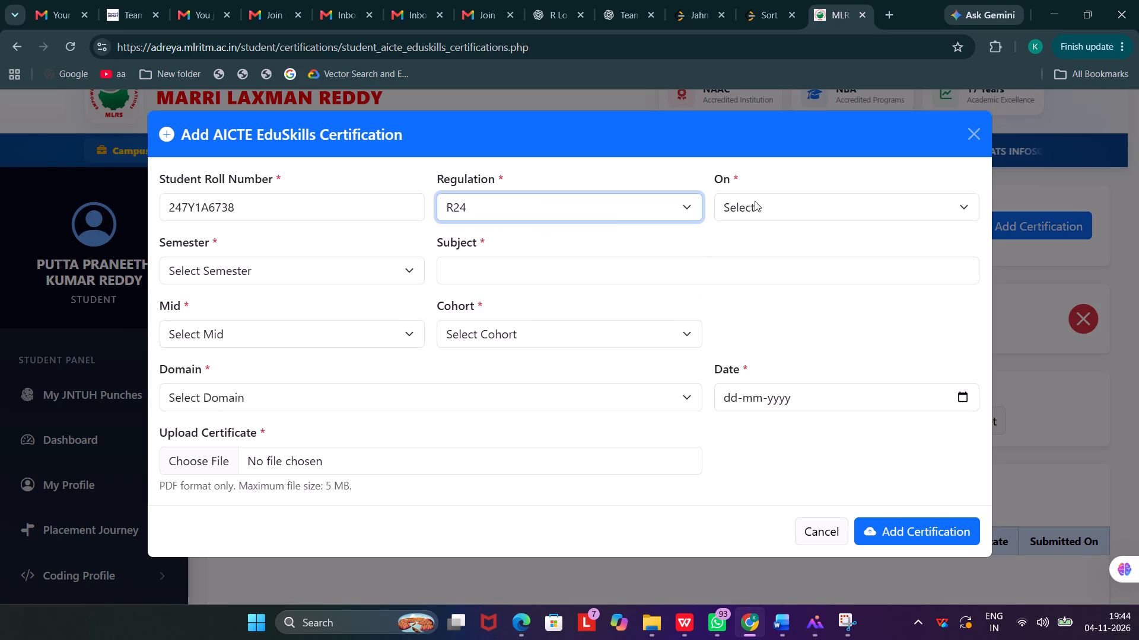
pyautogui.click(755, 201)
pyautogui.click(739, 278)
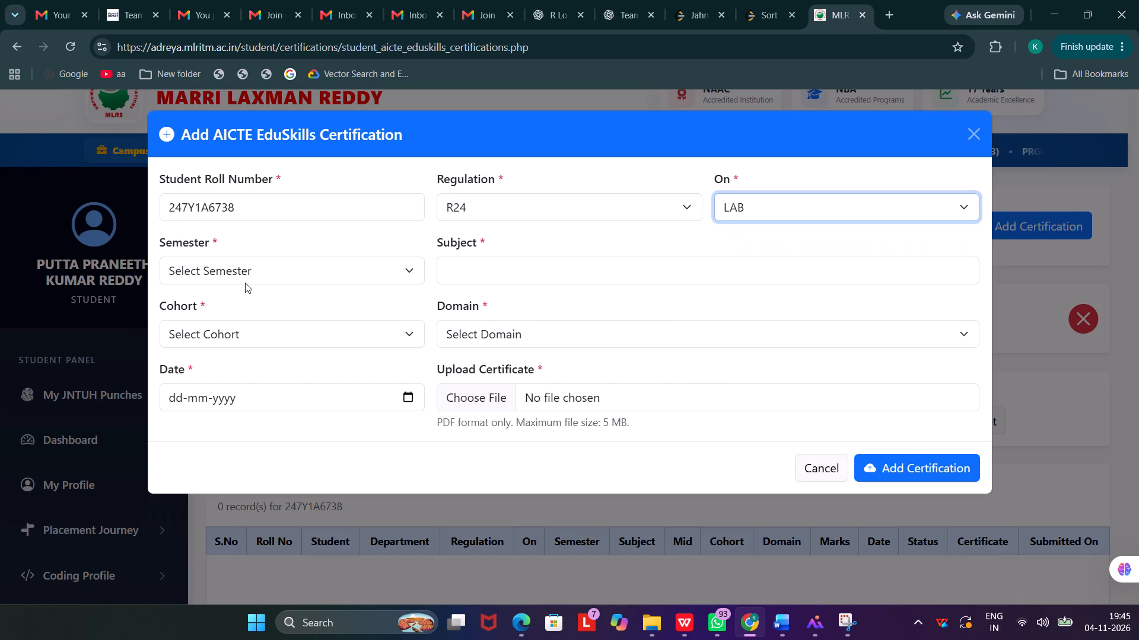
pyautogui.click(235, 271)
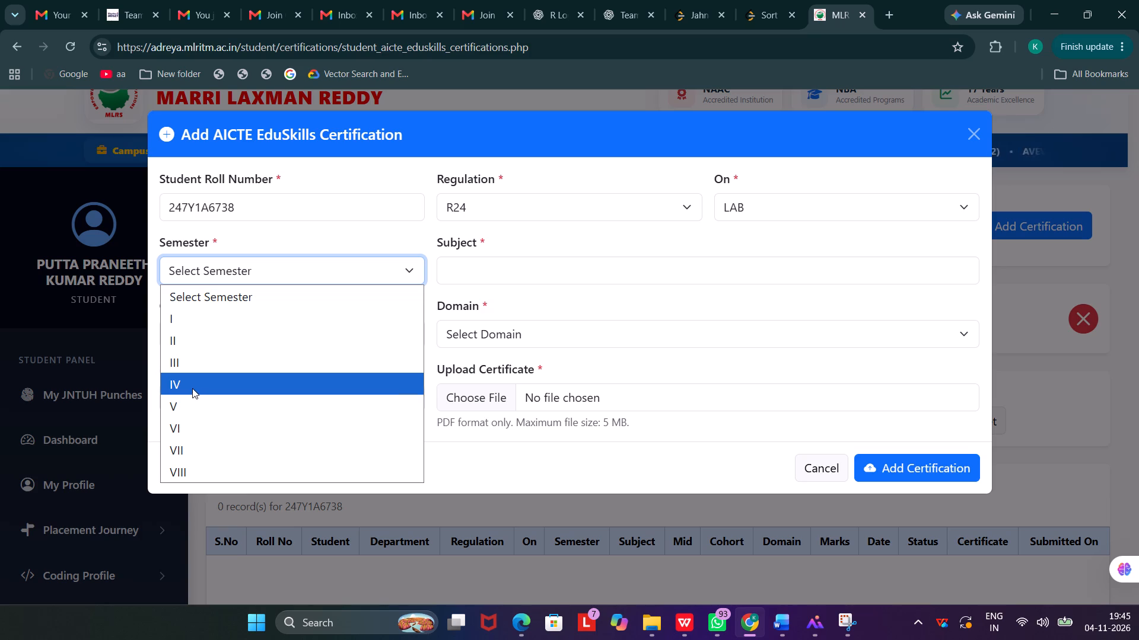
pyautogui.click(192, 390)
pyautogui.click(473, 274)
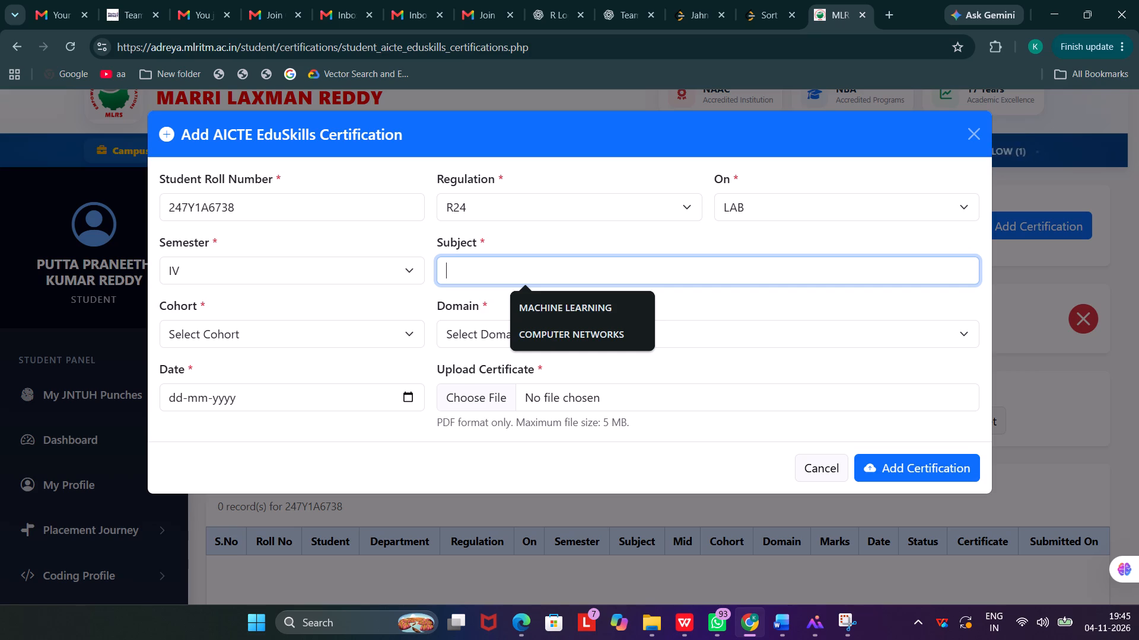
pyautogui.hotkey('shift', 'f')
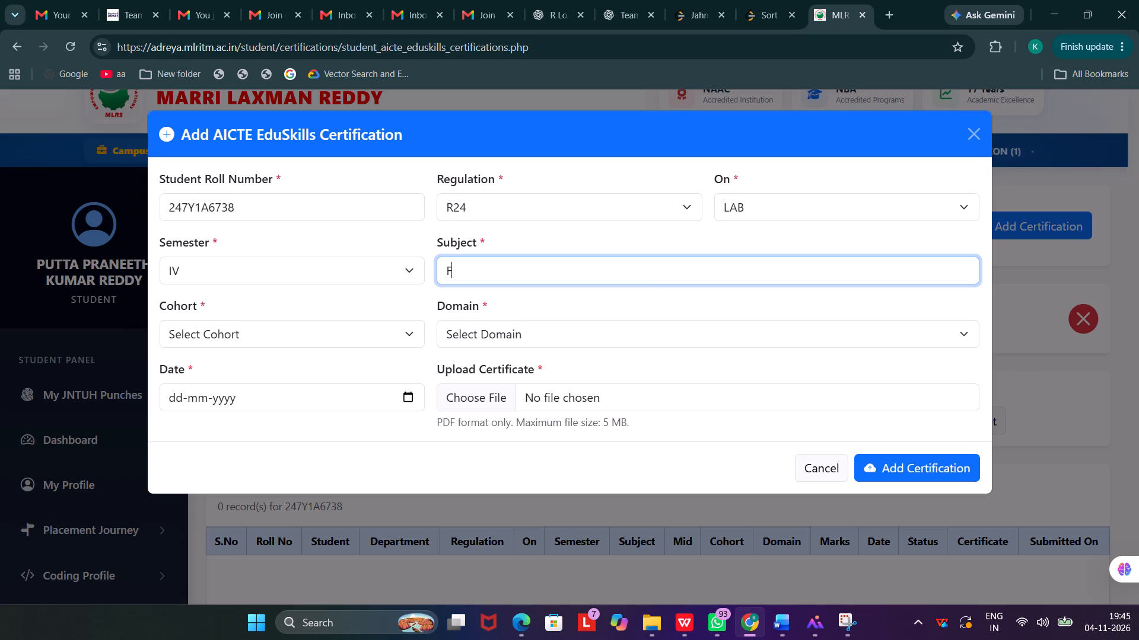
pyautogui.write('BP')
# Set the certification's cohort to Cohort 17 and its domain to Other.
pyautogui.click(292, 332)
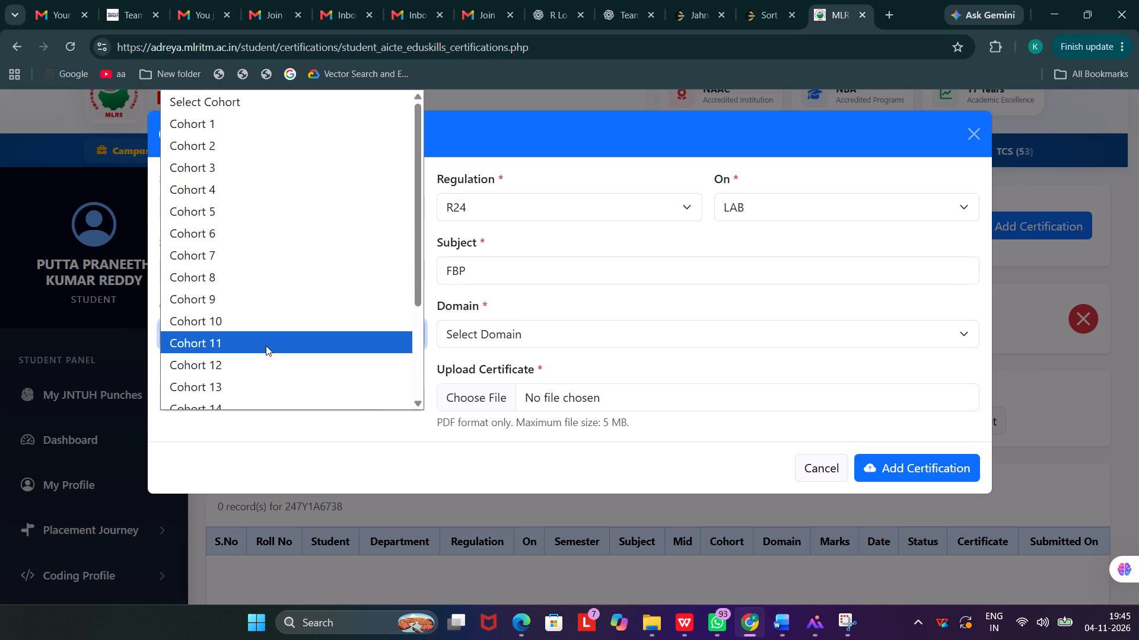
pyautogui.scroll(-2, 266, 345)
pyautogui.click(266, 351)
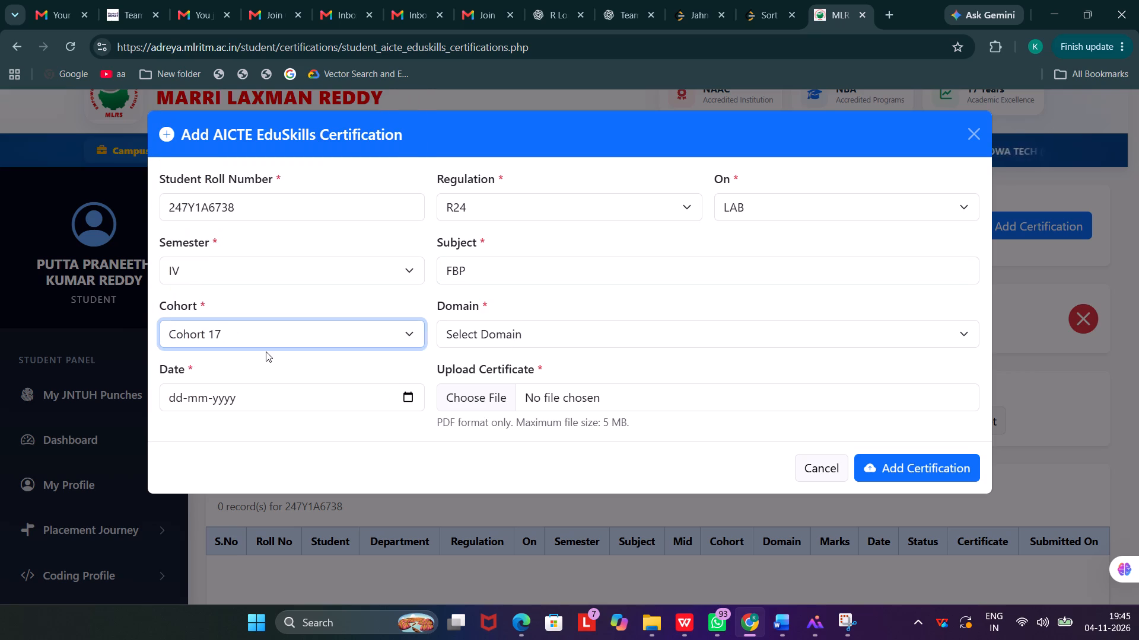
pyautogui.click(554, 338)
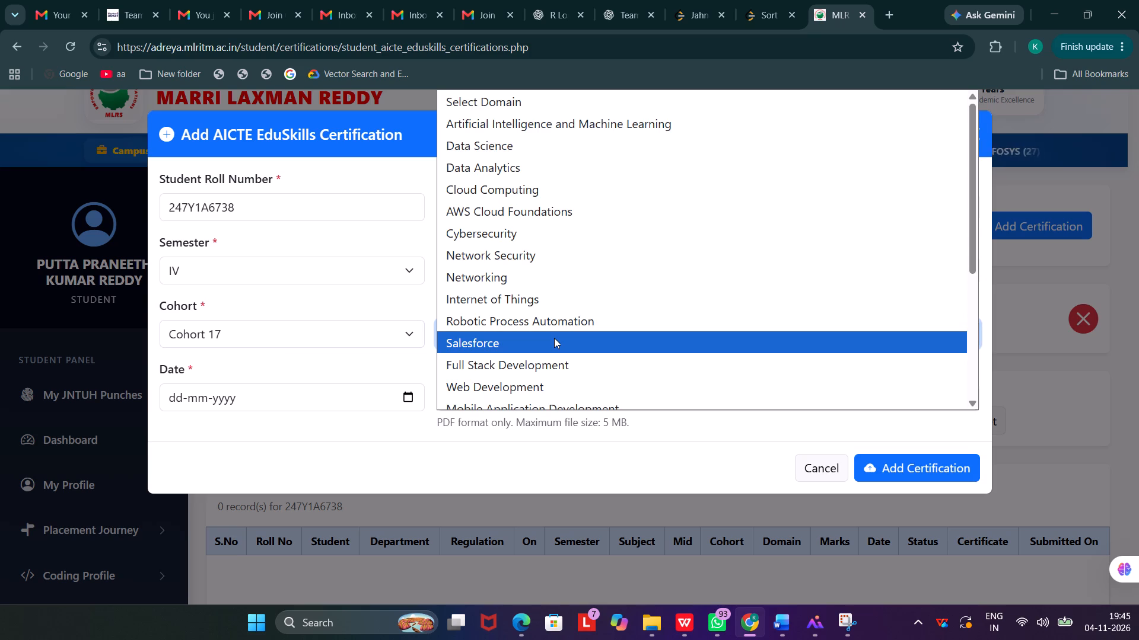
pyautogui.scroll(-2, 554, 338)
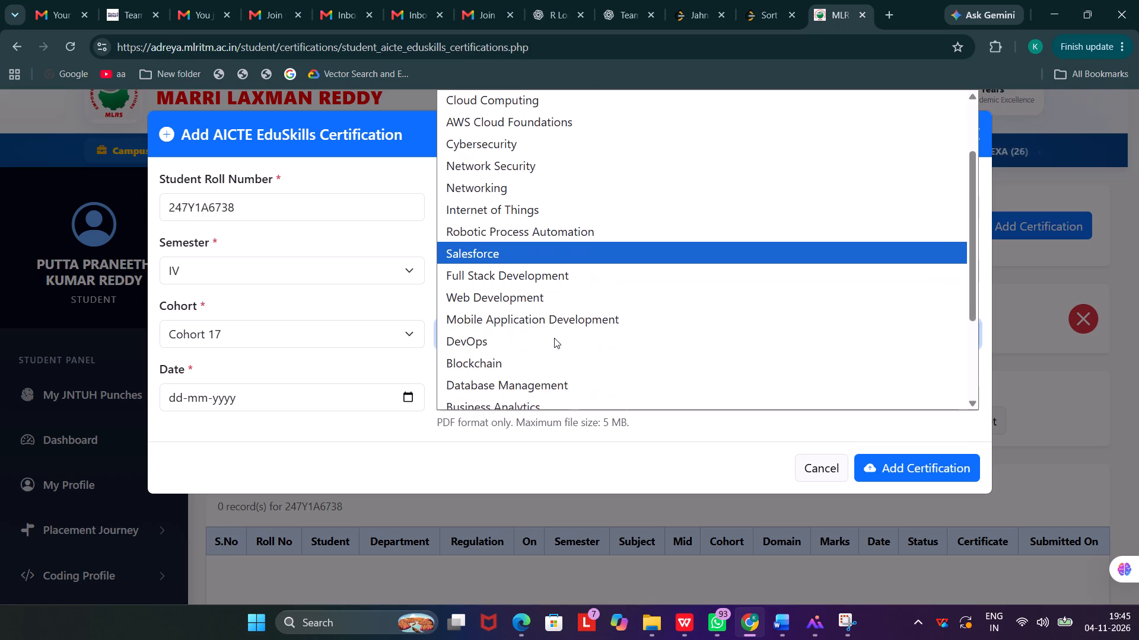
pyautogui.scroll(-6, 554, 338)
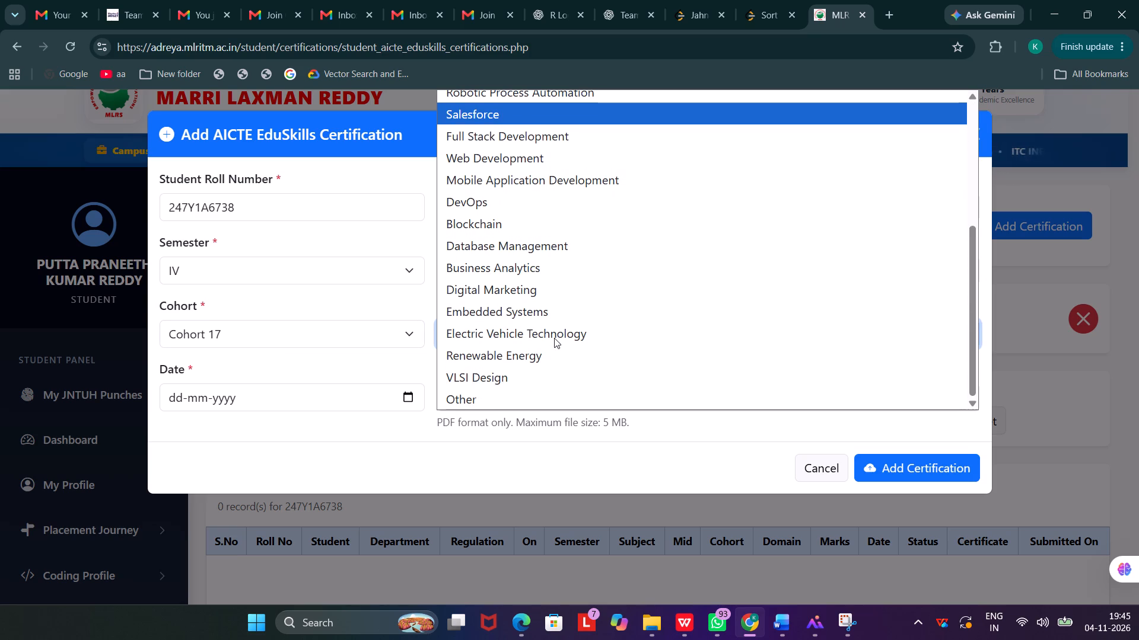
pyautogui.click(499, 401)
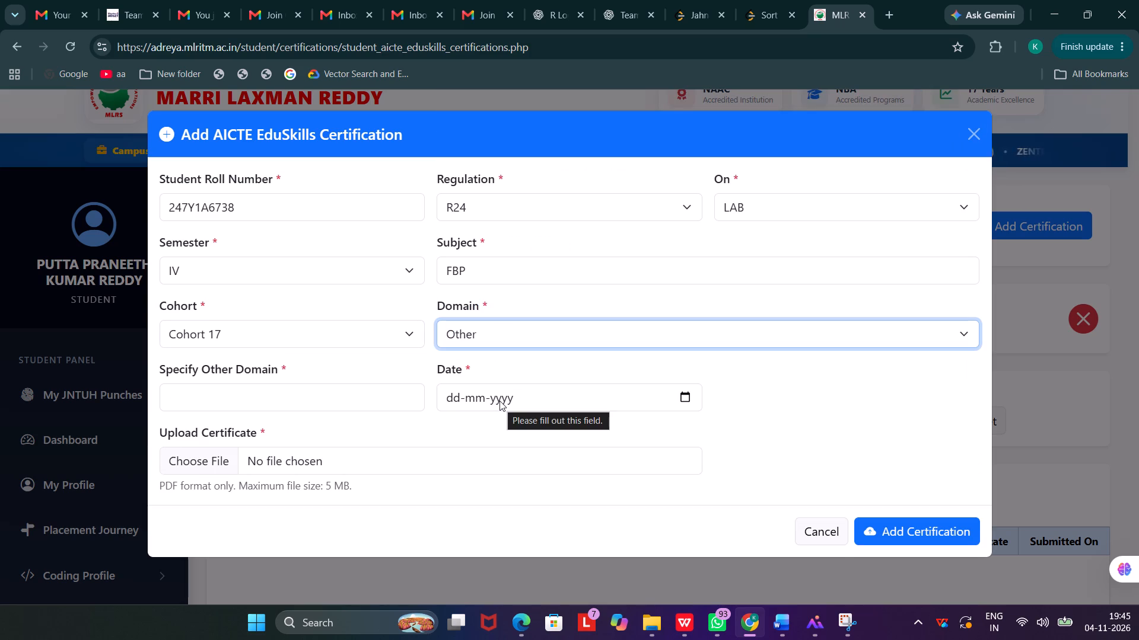
# Close the certification form without submitting and minimize the browser, leaving the 6738-cer folder open.
pyautogui.press('super+Left')
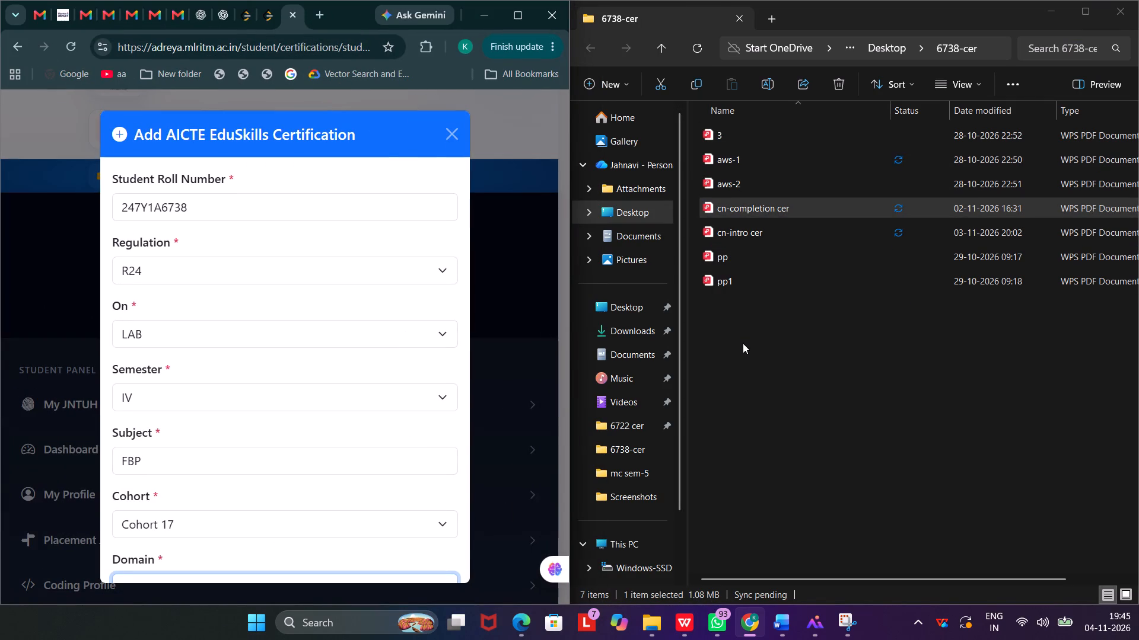
pyautogui.click(441, 127)
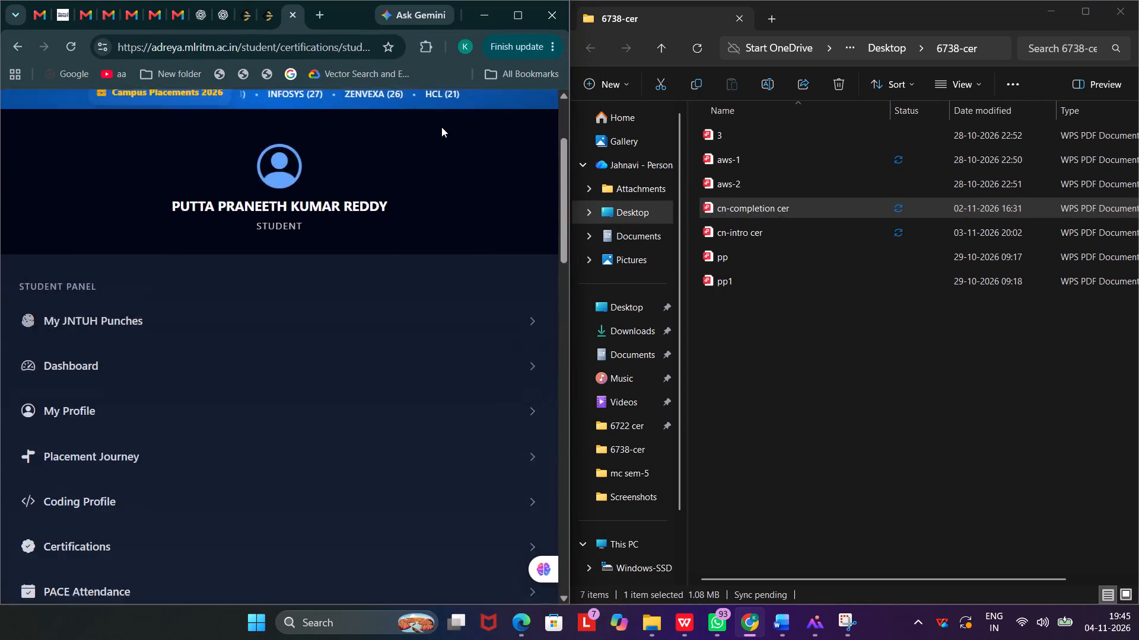
pyautogui.click(492, 11)
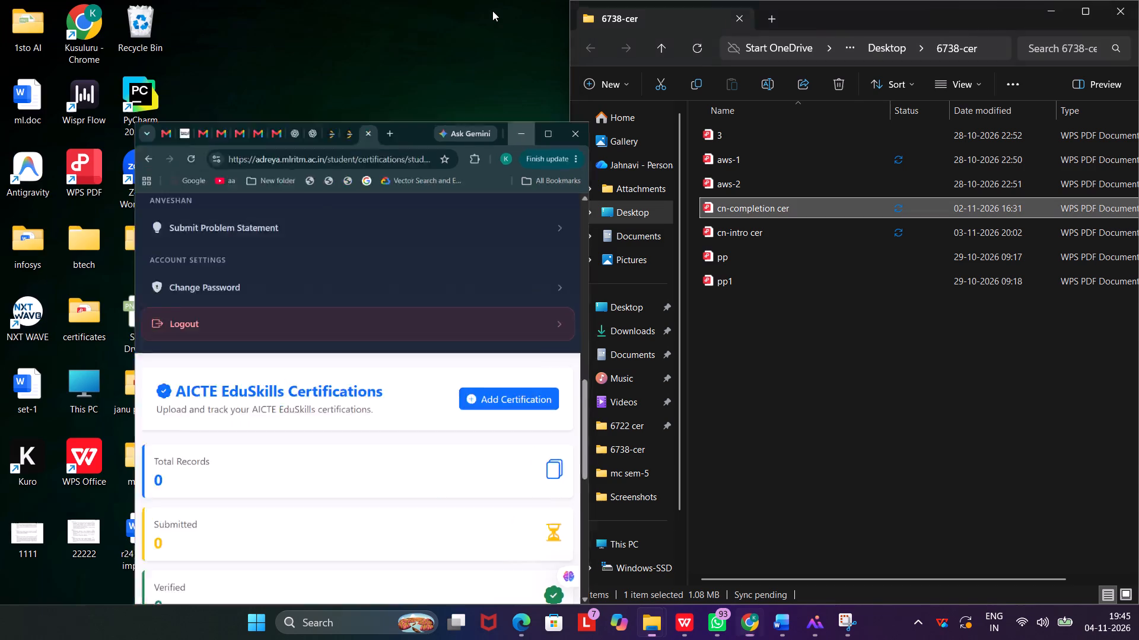
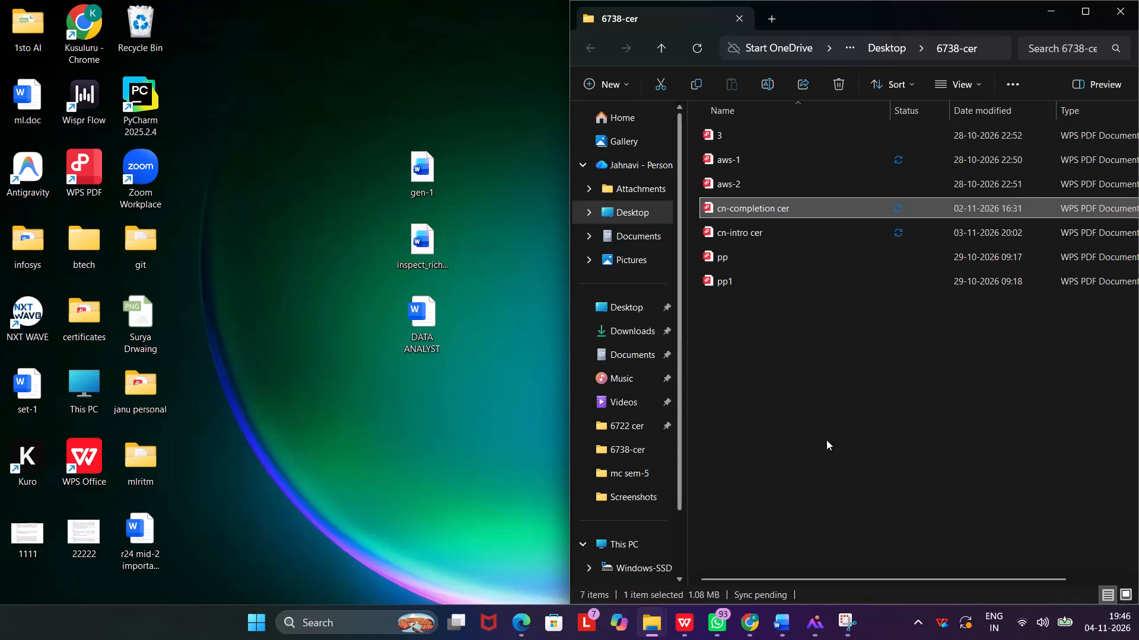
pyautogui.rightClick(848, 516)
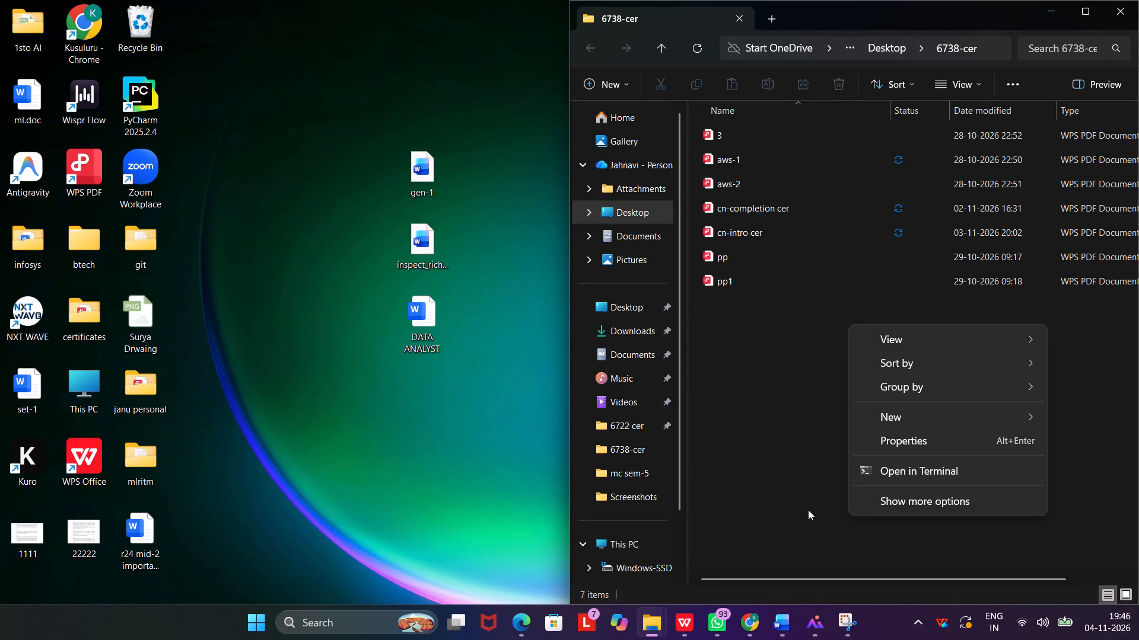
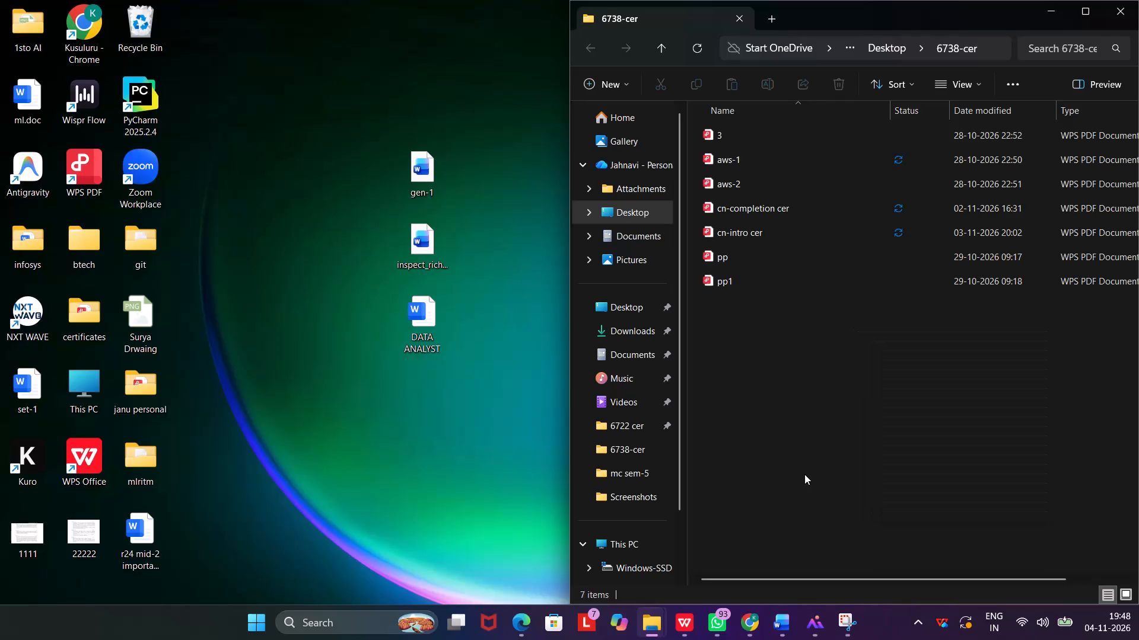
# Switch to the placement portal in Chrome, log out of the current session and log in with the saved student account.
pyautogui.click(1052, 14)
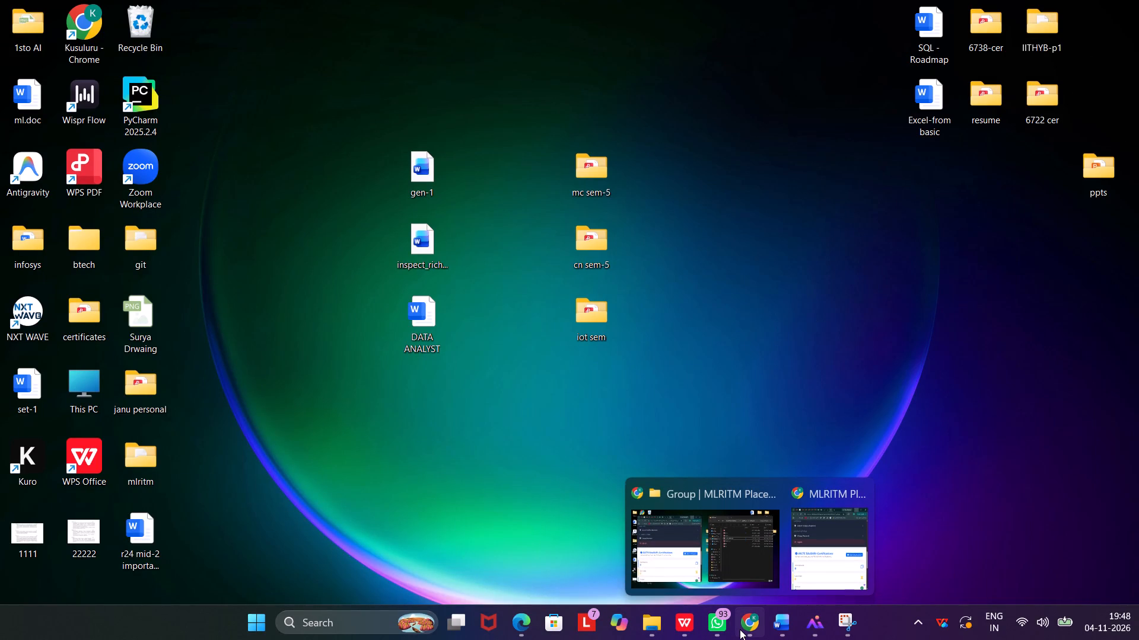
pyautogui.click(828, 574)
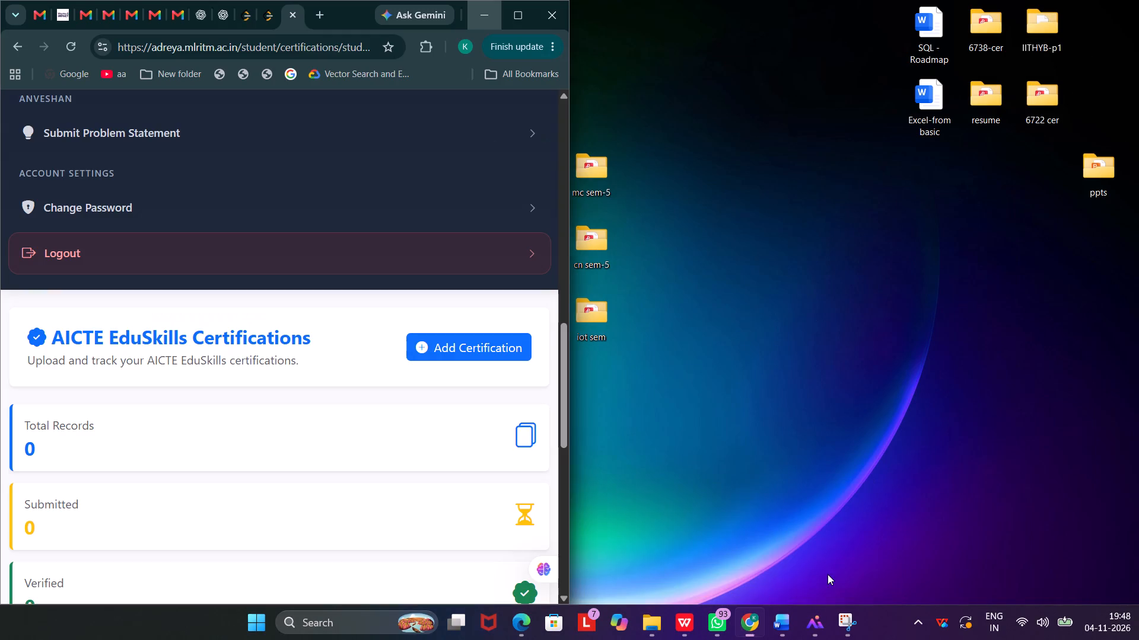
pyautogui.click(518, 18)
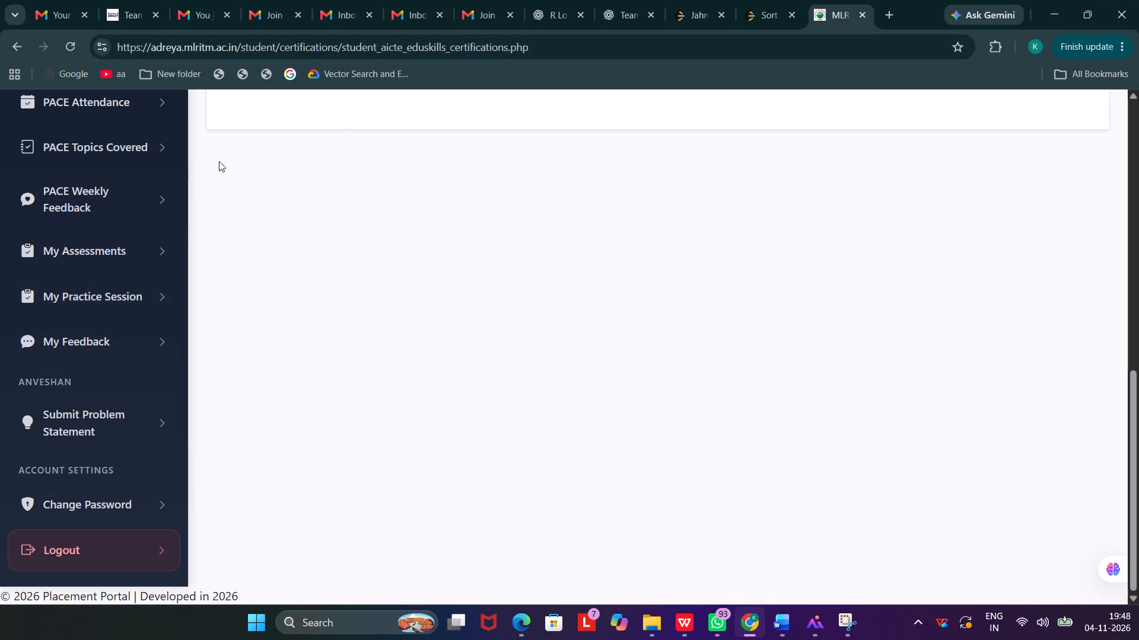
pyautogui.click(155, 545)
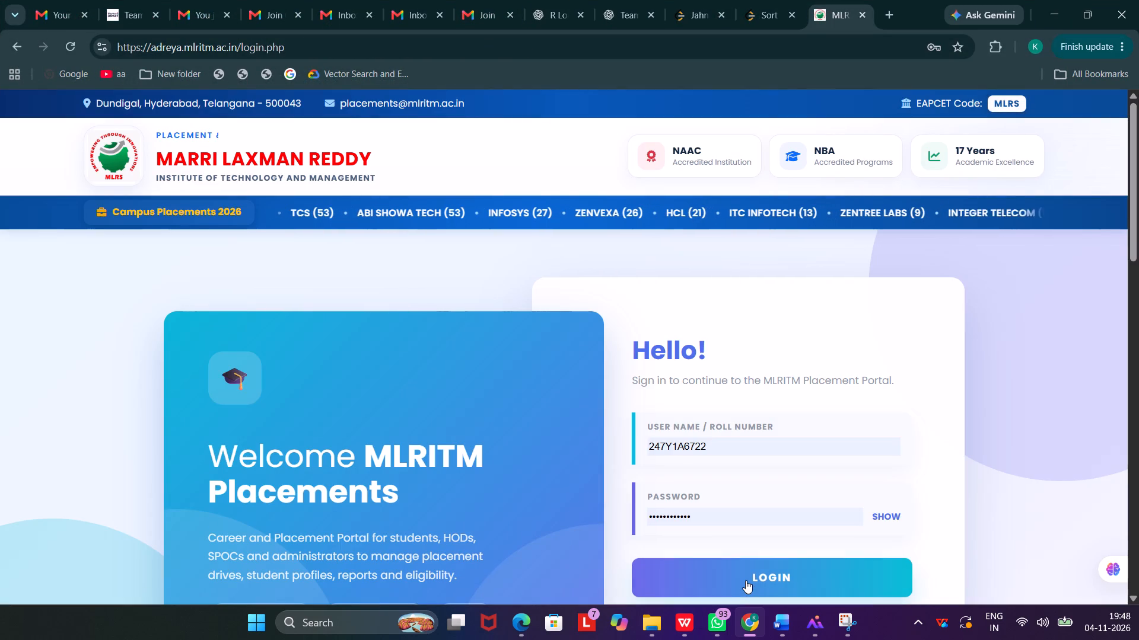
pyautogui.click(746, 580)
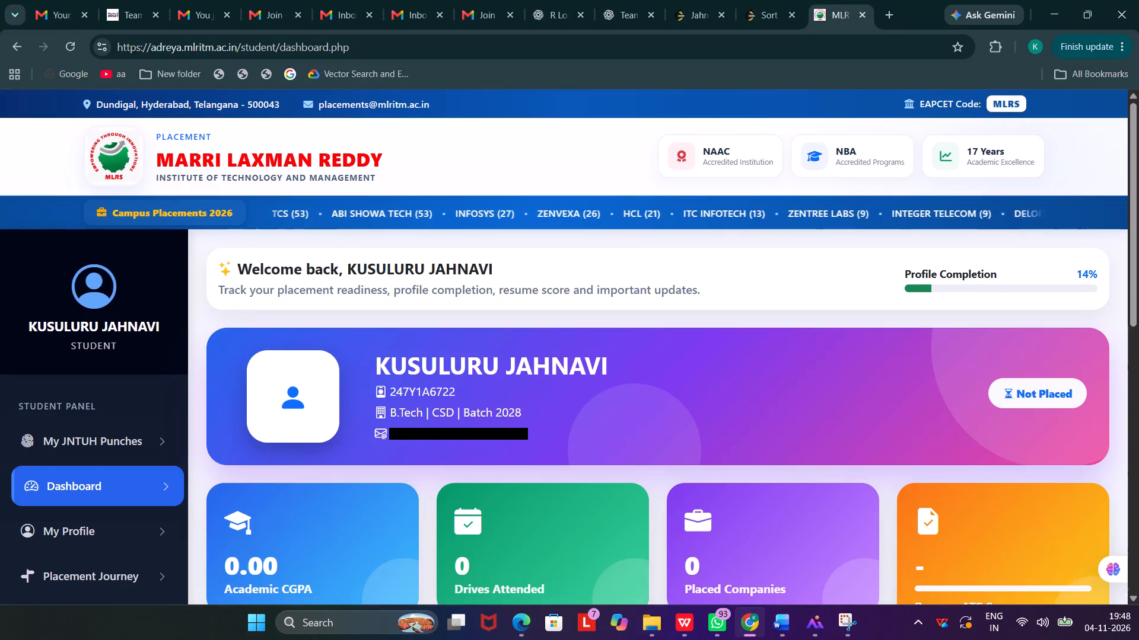
# Go to the student's certification dashboard and open the Cisco Certifications upload page.
pyautogui.scroll(-5, 584, 359)
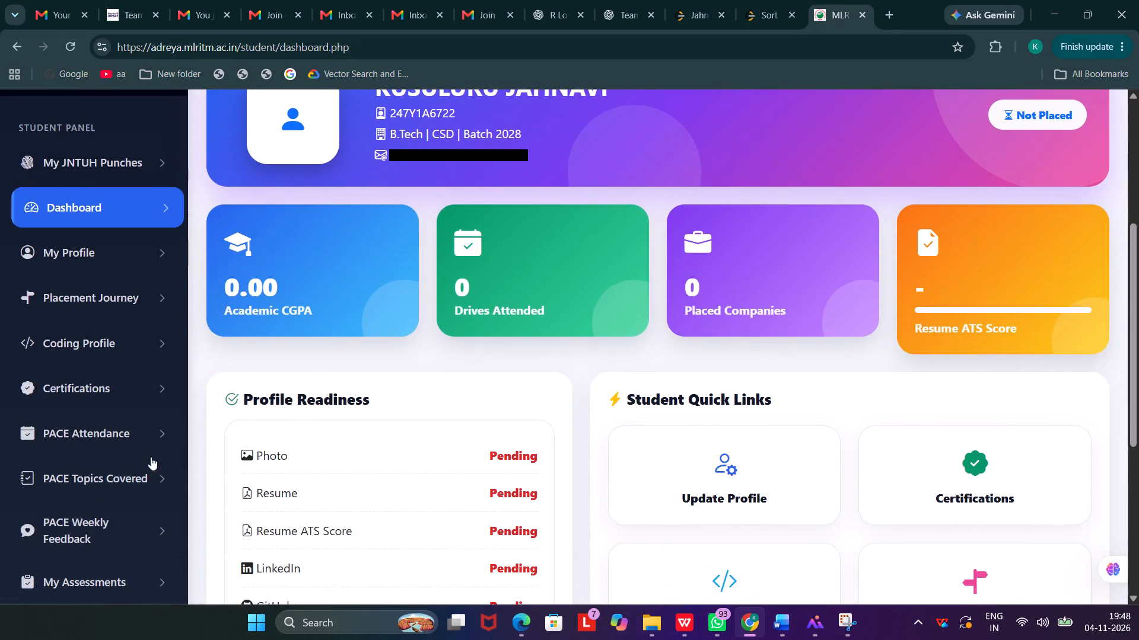
pyautogui.click(115, 393)
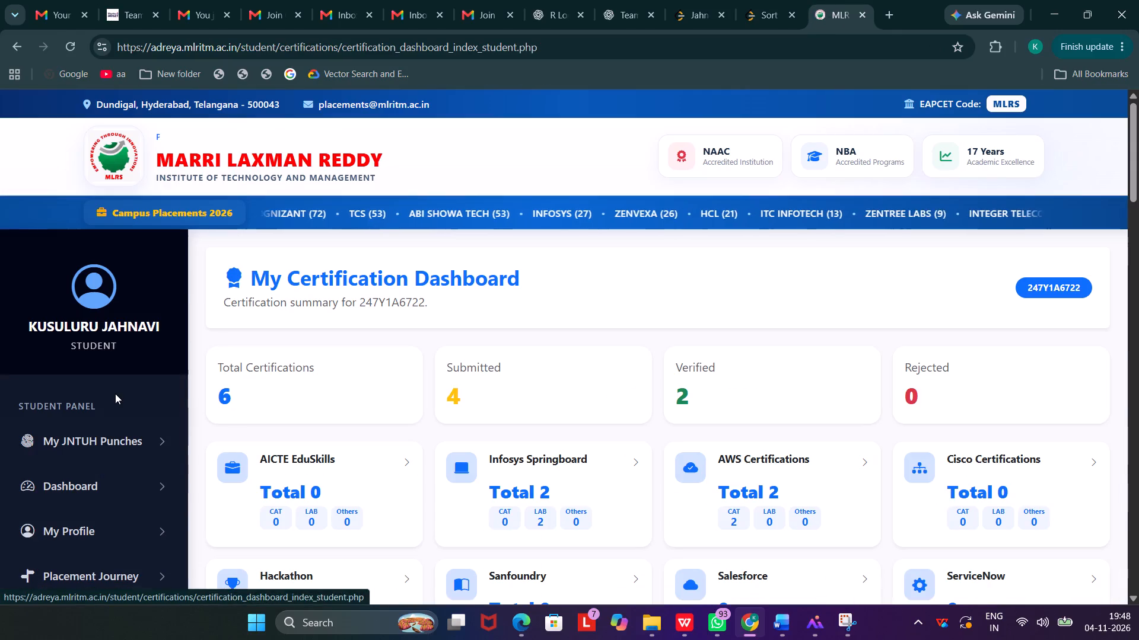
pyautogui.scroll(-3, 626, 394)
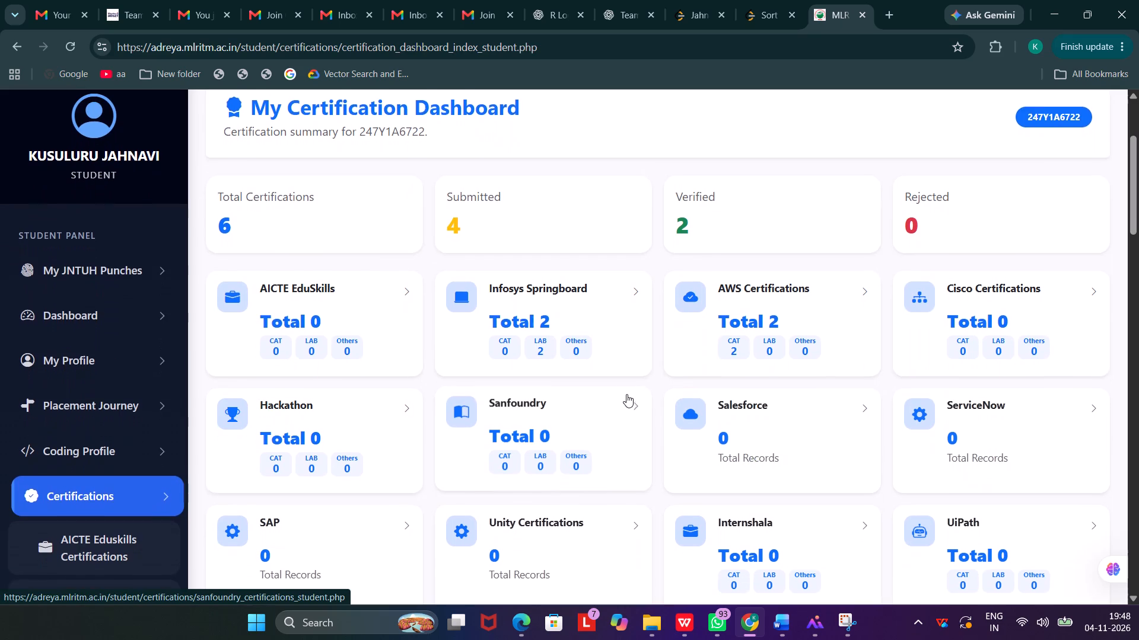
pyautogui.scroll(-4, 626, 394)
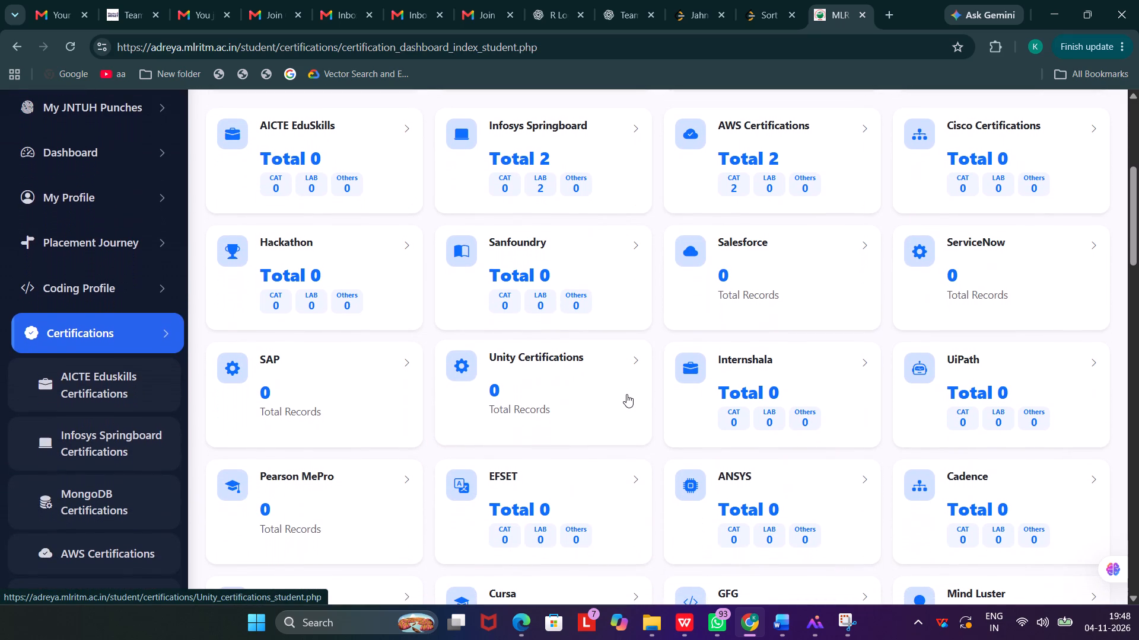
pyautogui.scroll(-5, 626, 394)
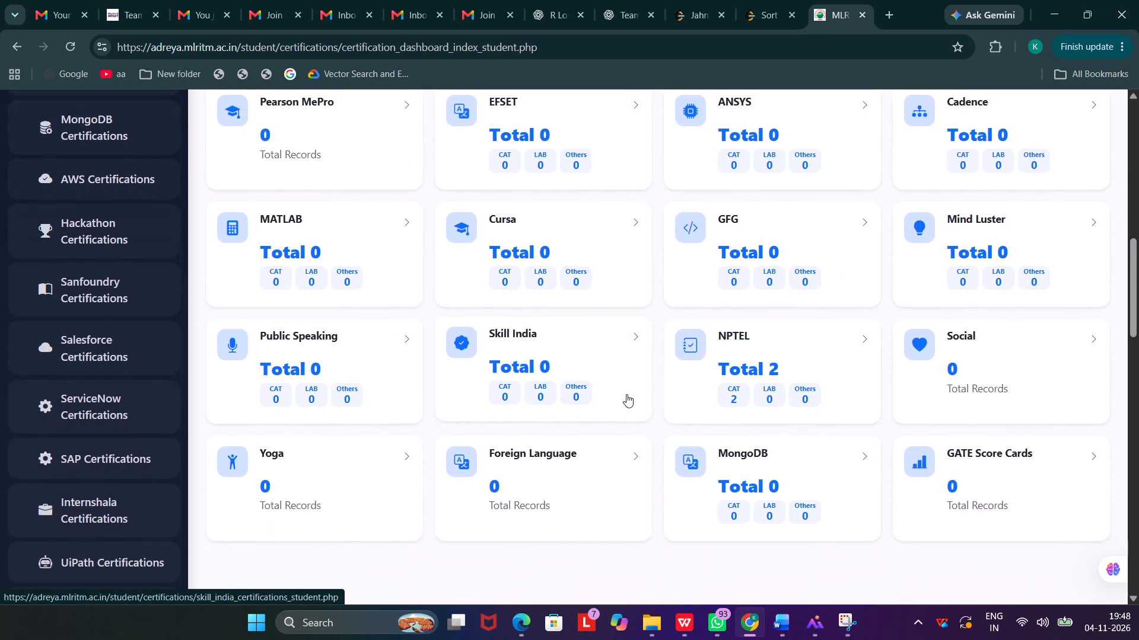
pyautogui.scroll(6, 626, 394)
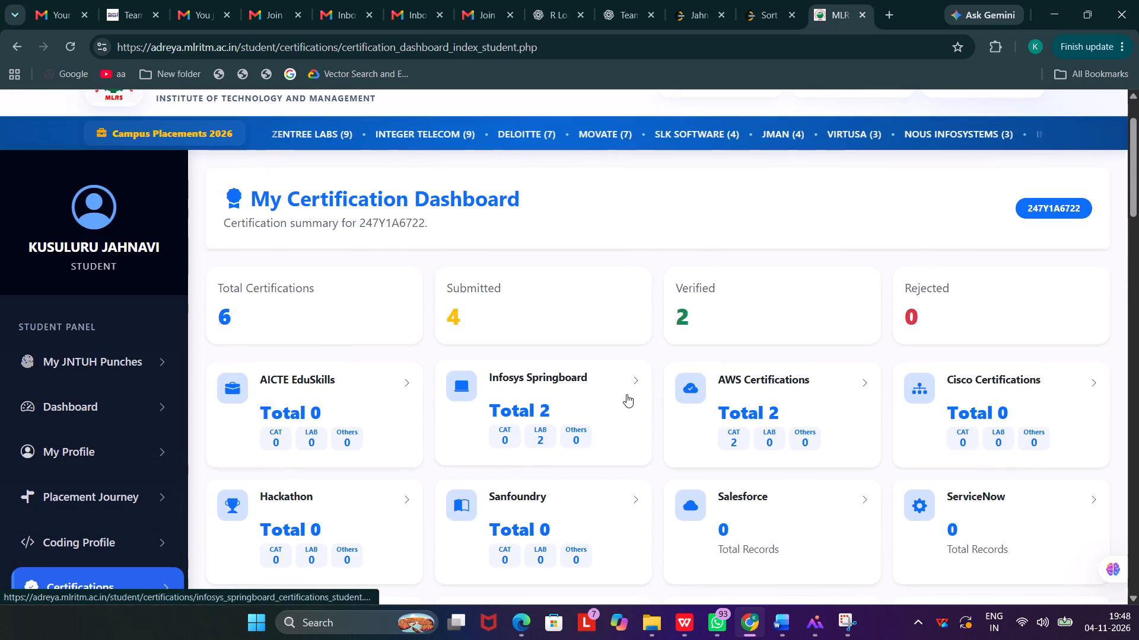
pyautogui.click(1011, 393)
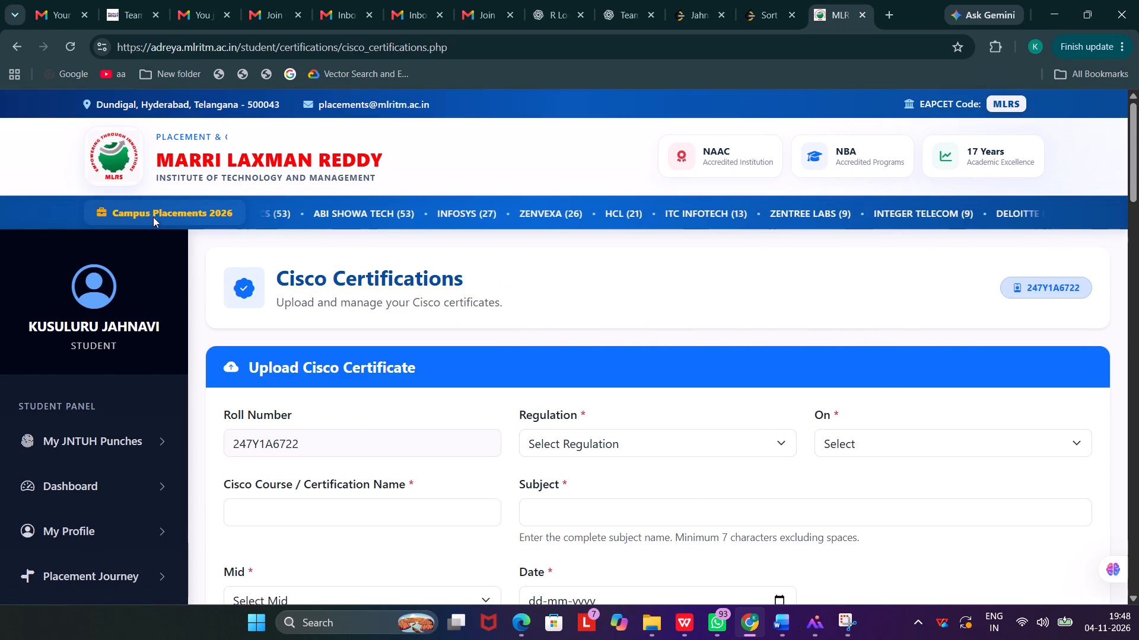
# Fill in the Cisco certificate form with regulation R24, On CAT, course CCNA, subject COMPUTER NETWORKS and MID-I.
pyautogui.scroll(-7, 502, 575)
pyautogui.scroll(5, 502, 575)
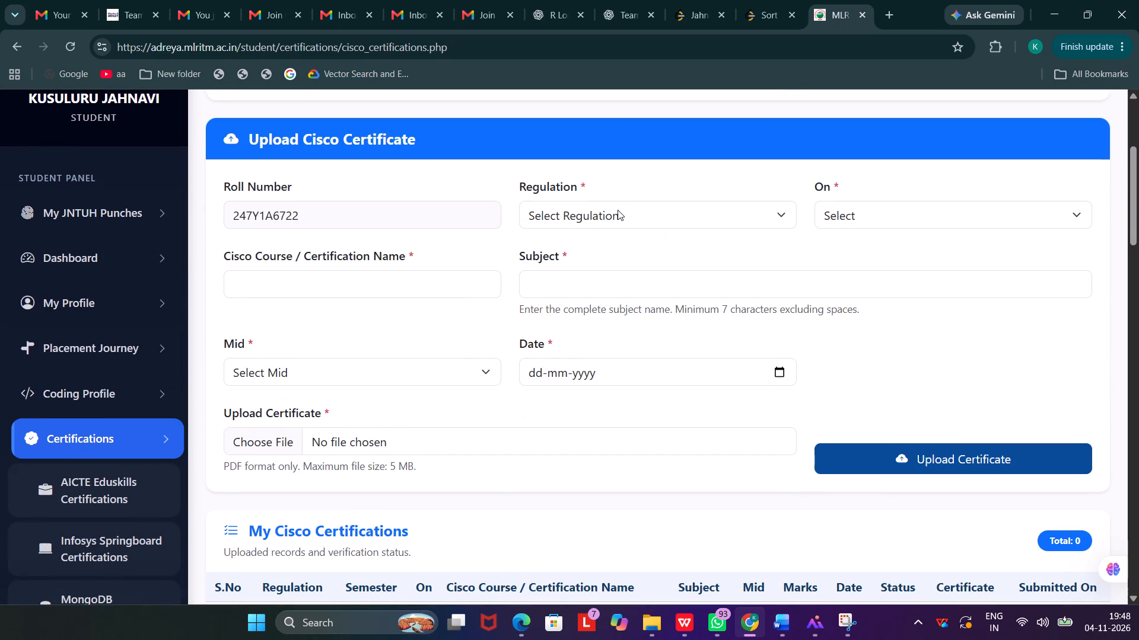
pyautogui.click(618, 209)
pyautogui.click(592, 281)
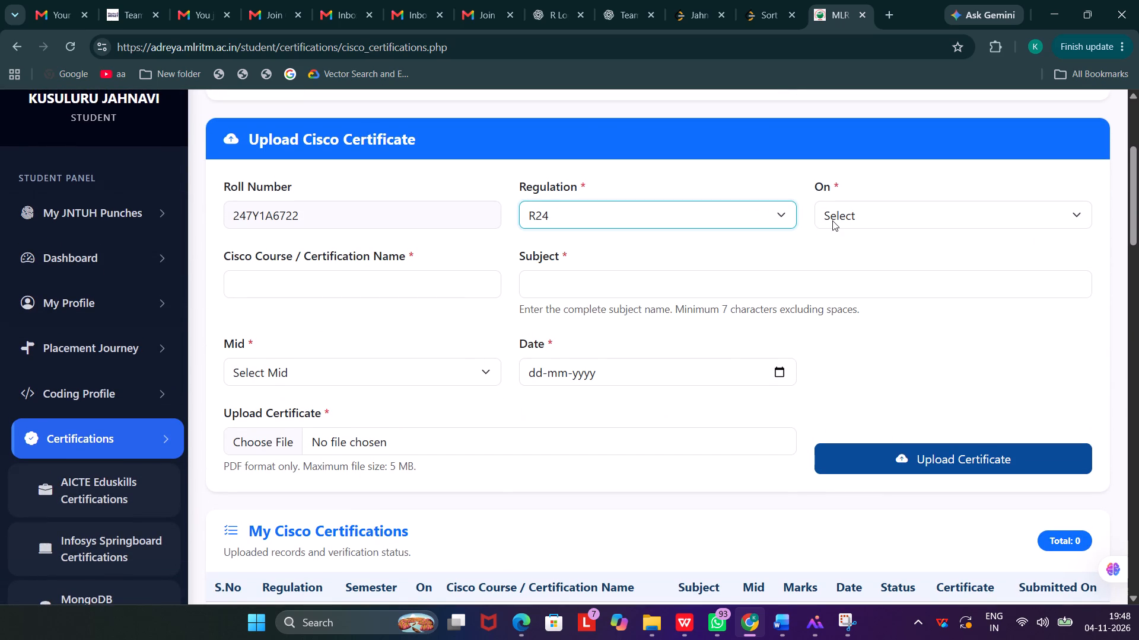
pyautogui.click(832, 220)
pyautogui.click(833, 256)
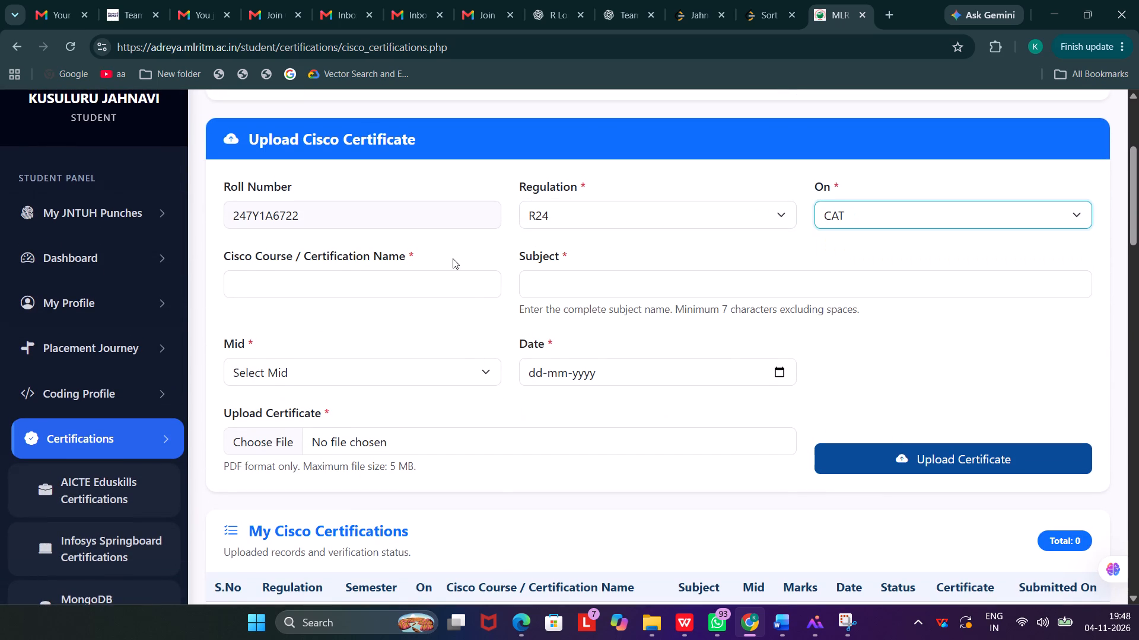
pyautogui.click(393, 270)
pyautogui.click(310, 290)
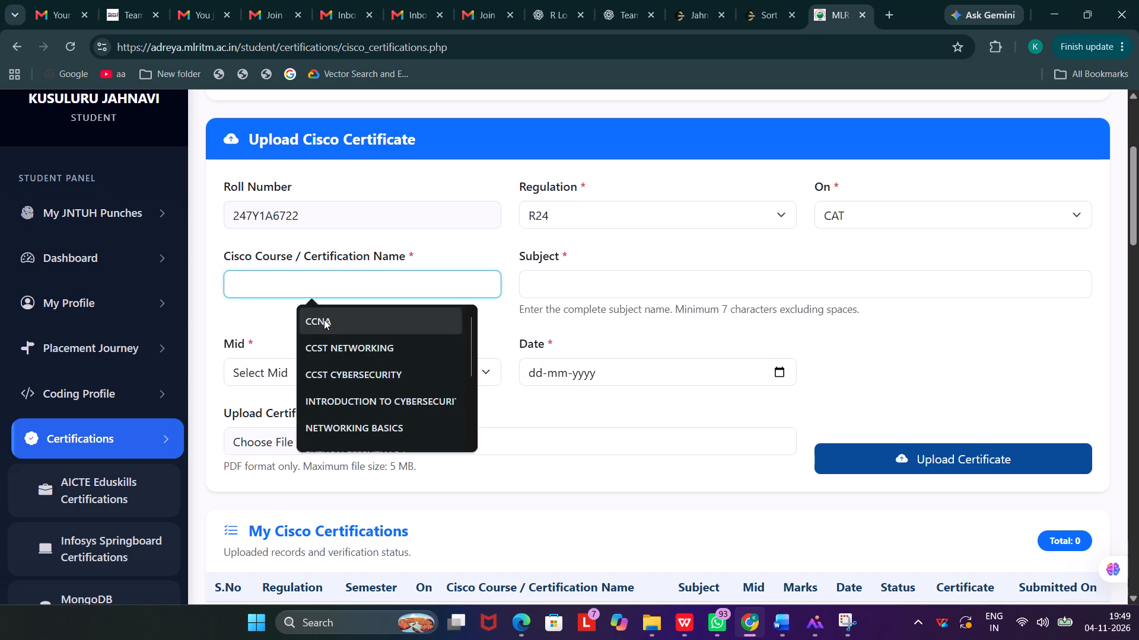
pyautogui.click(324, 327)
pyautogui.click(525, 296)
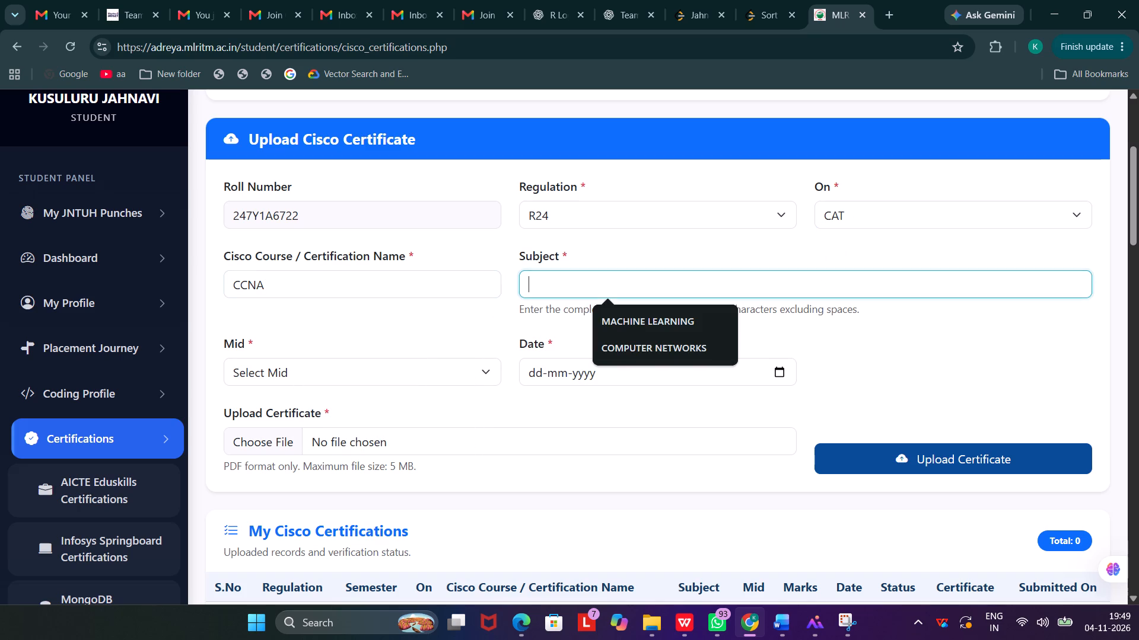
pyautogui.click(629, 340)
pyautogui.click(402, 375)
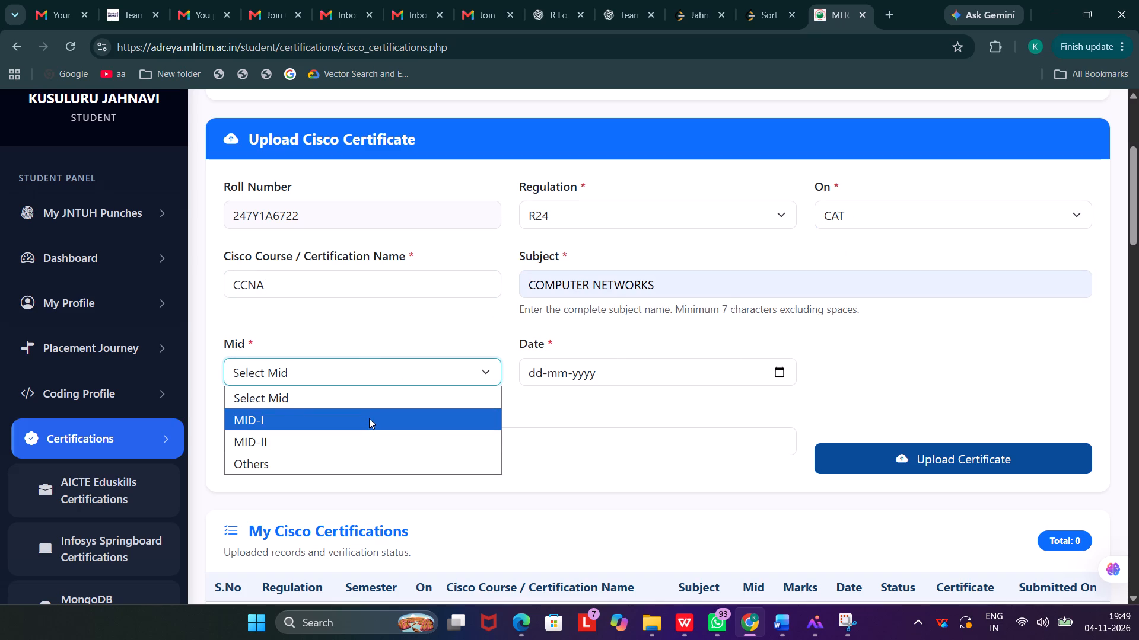
pyautogui.click(368, 418)
# Switch to WPS Office to view the cn-intro cer certificate, and close the cn-intro cer and cn-completion cer PDFs.
pyautogui.click(548, 378)
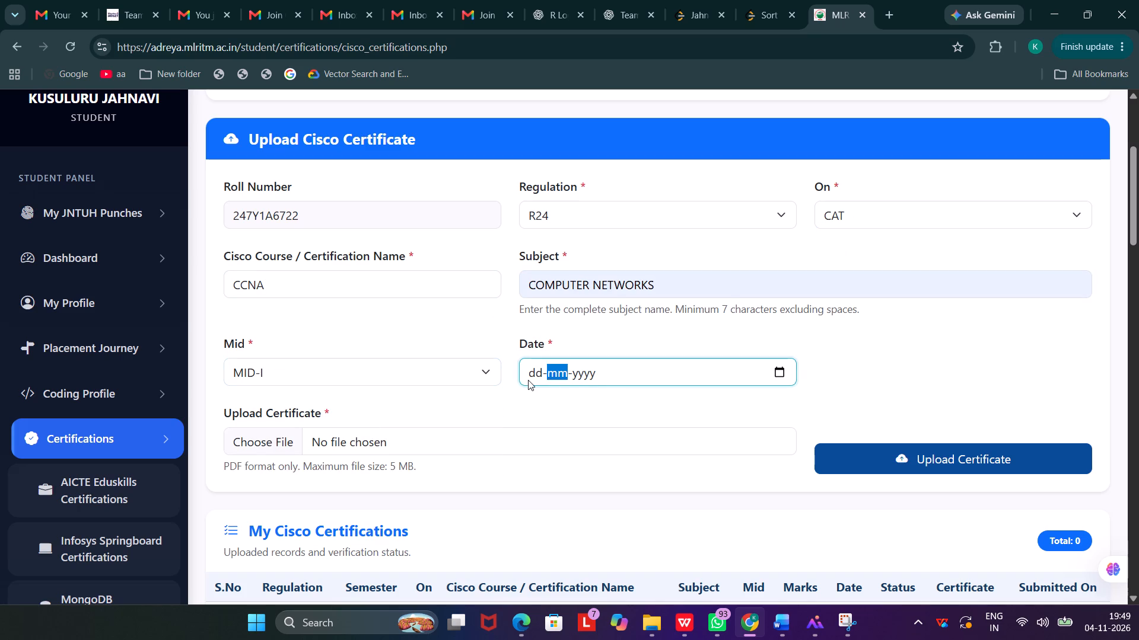
pyautogui.click(528, 379)
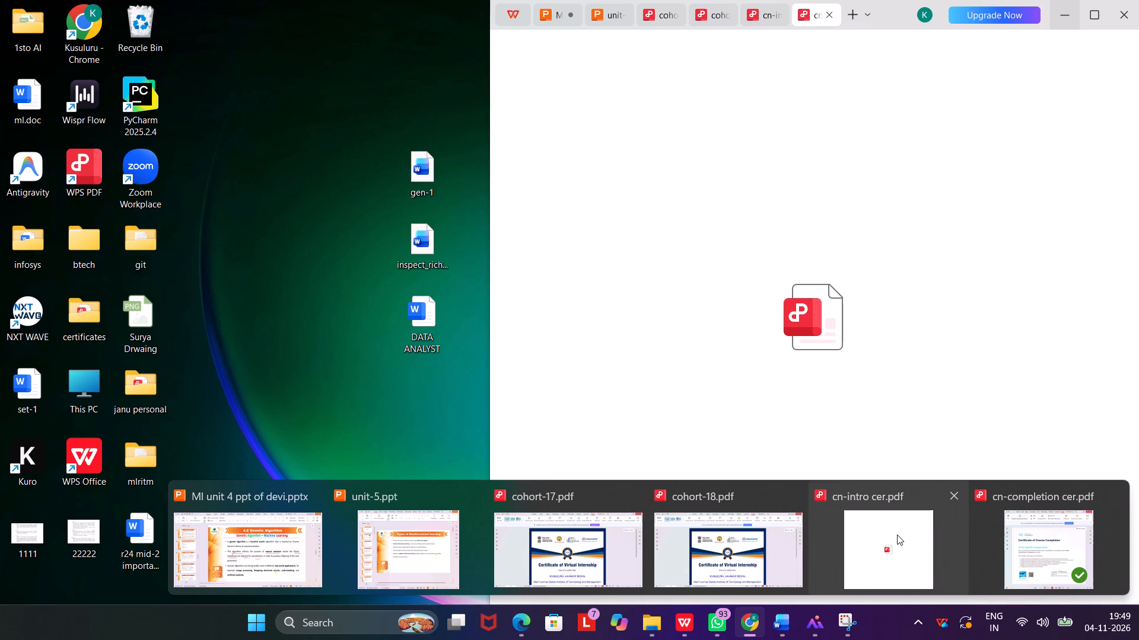
pyautogui.click(897, 535)
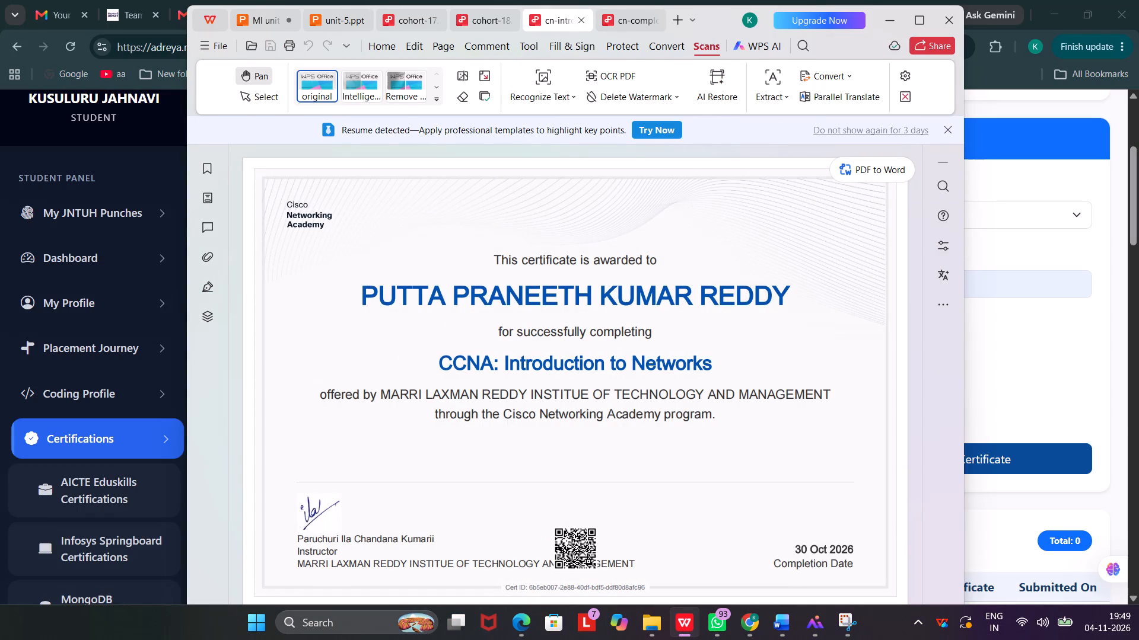
pyautogui.scroll(-1, 657, 393)
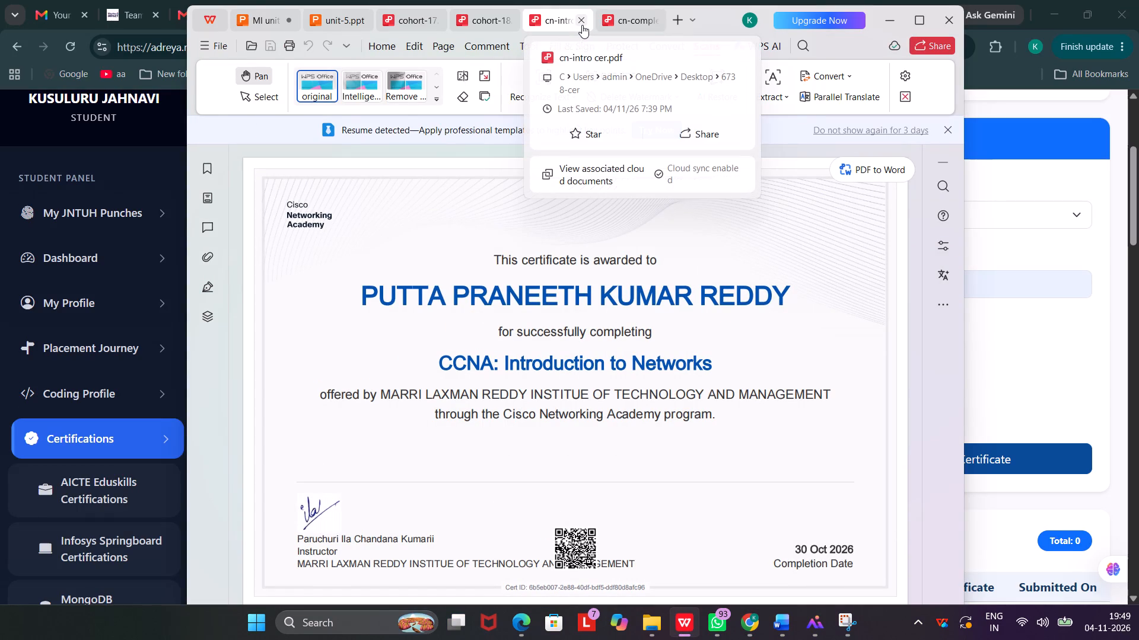
pyautogui.click(582, 25)
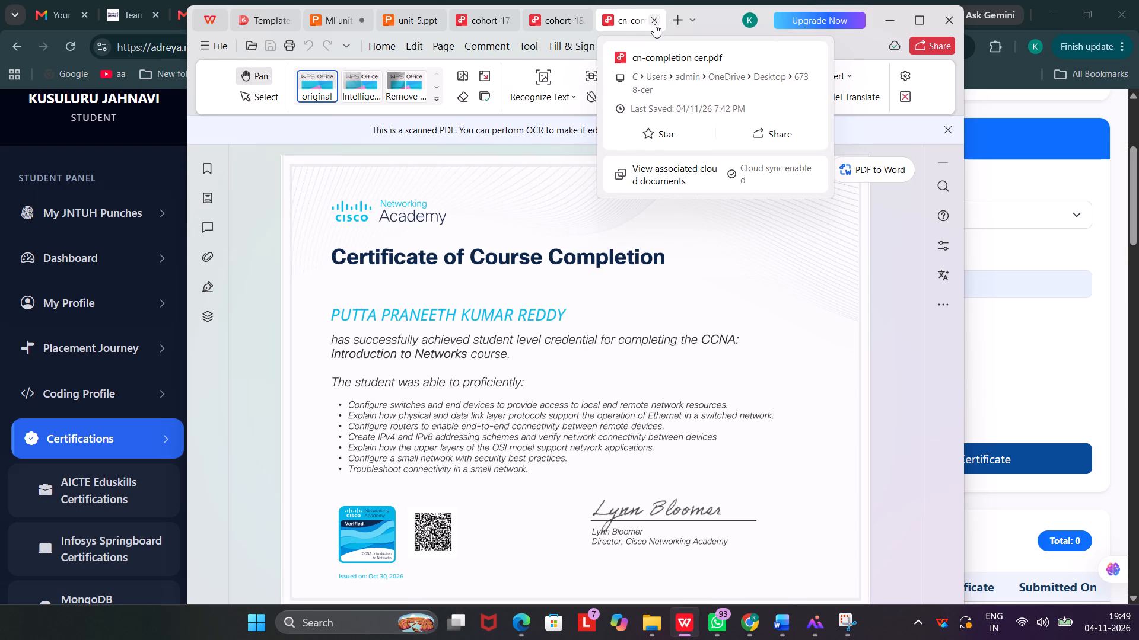
pyautogui.click(654, 24)
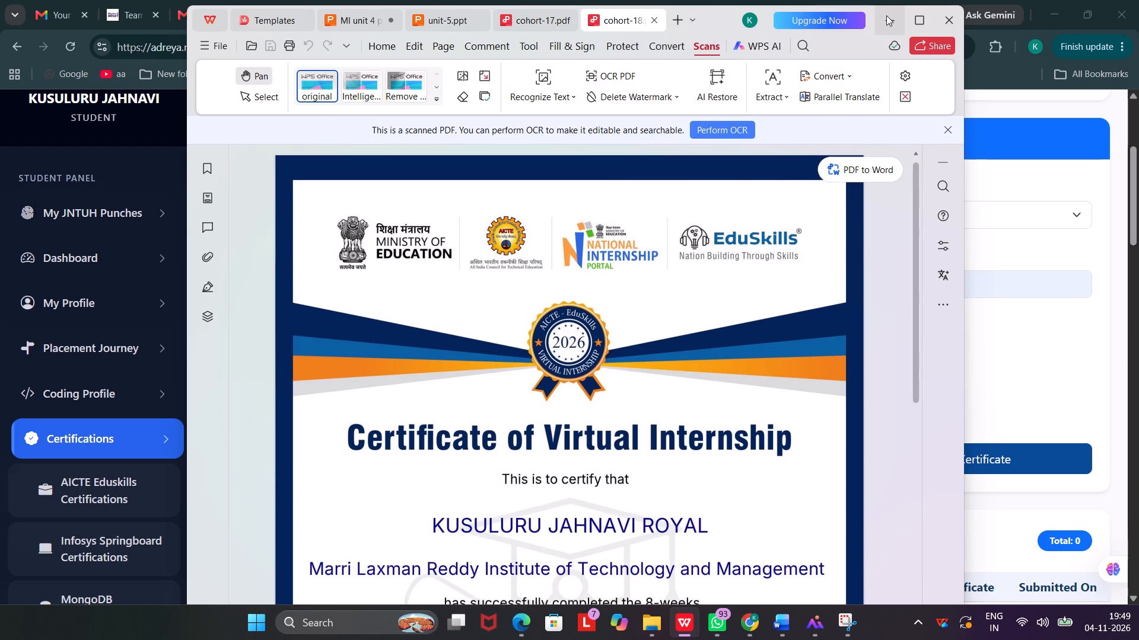
pyautogui.click(886, 15)
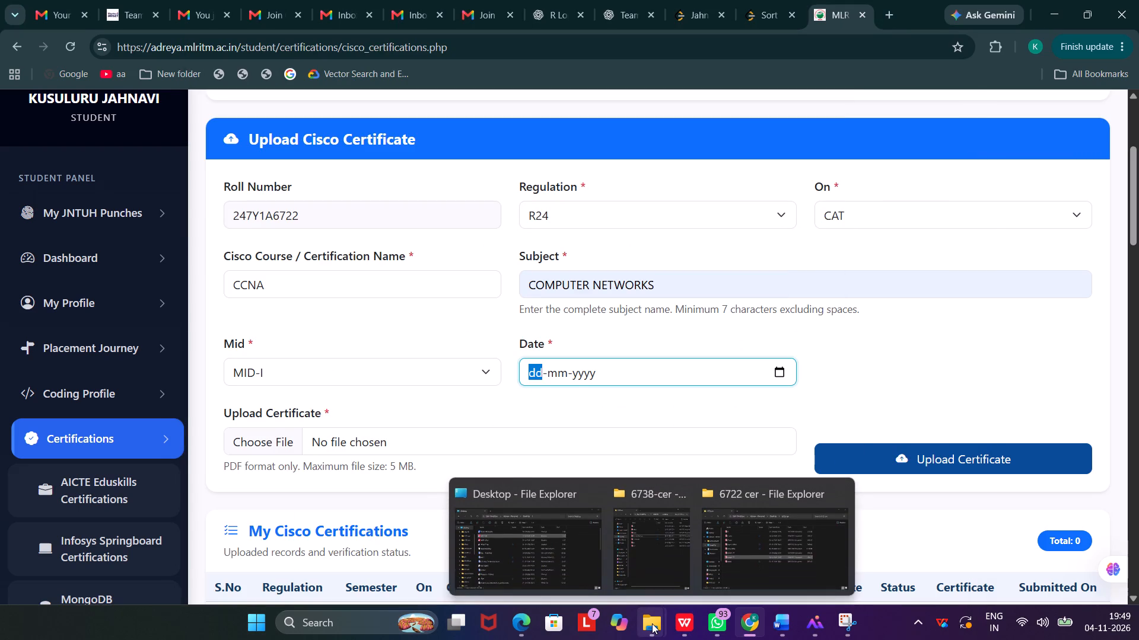
# Check the issue date on the cisco-Mine certificate in the 6722 cer folder and set the form's date to 29-10-2026.
pyautogui.click(775, 551)
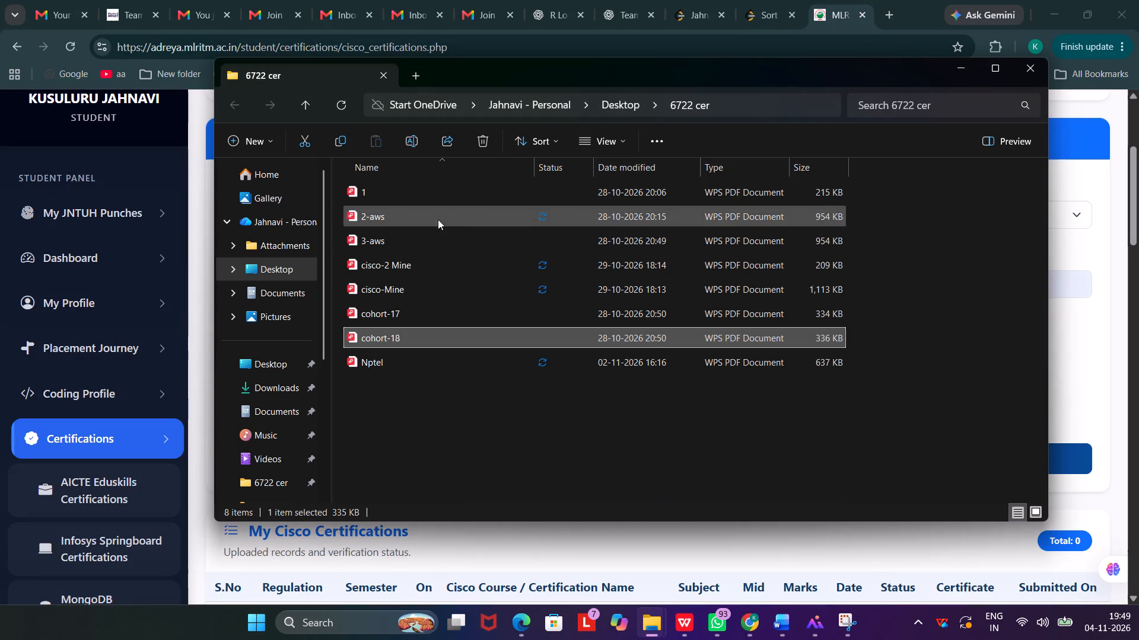
pyautogui.doubleClick(400, 291)
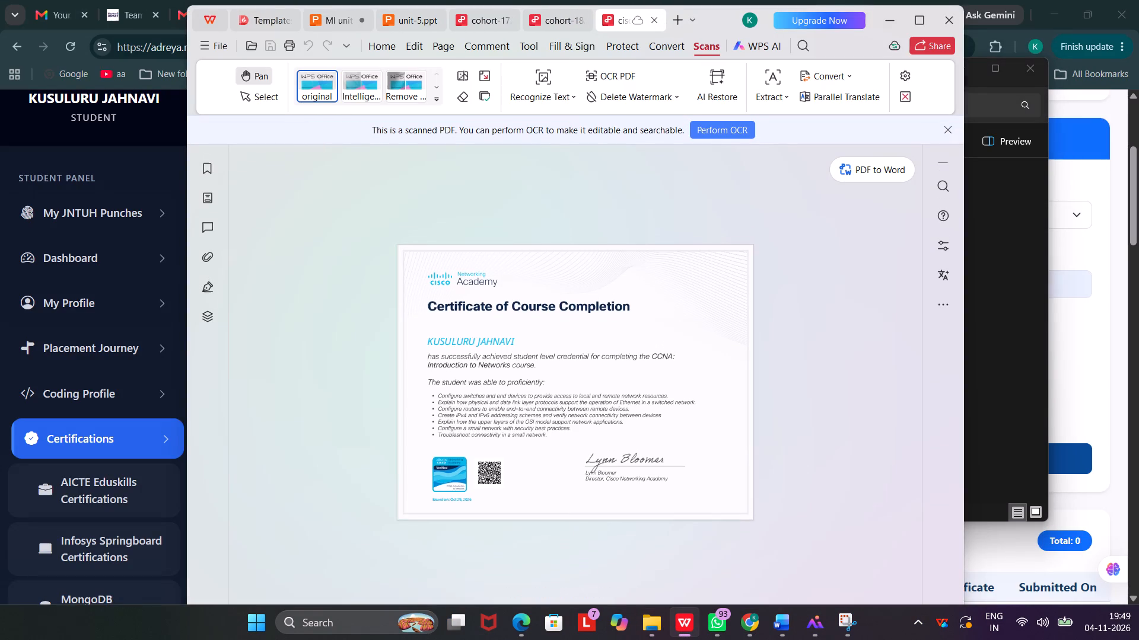
pyautogui.keyDown('ctrl'); pyautogui.scroll(4, 543, 452); pyautogui.keyUp('ctrl')
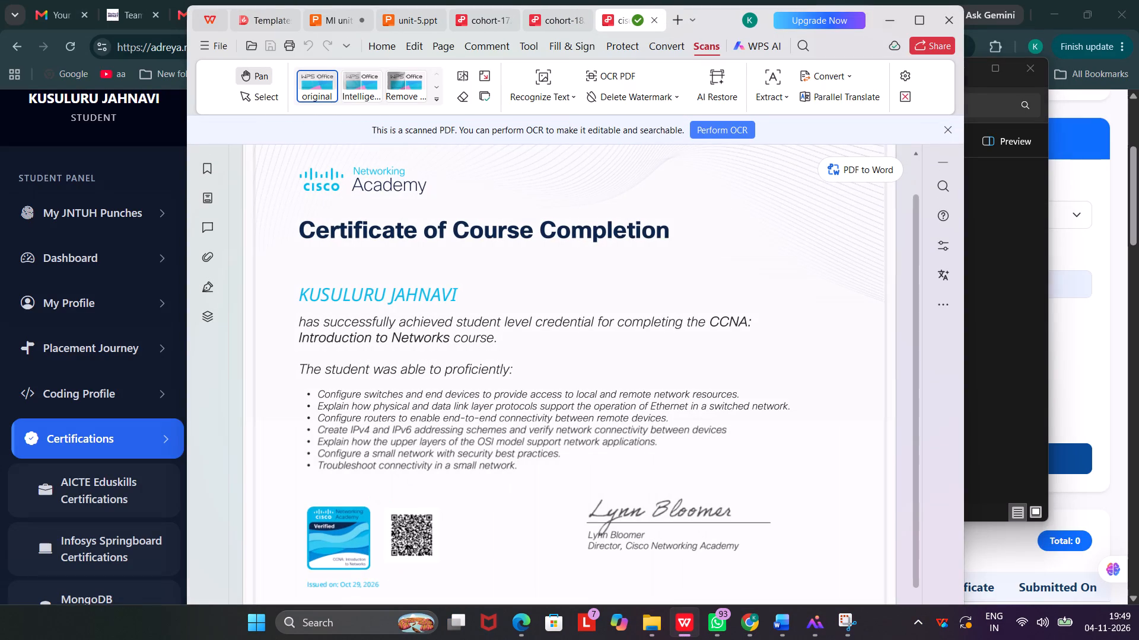
pyautogui.click(889, 30)
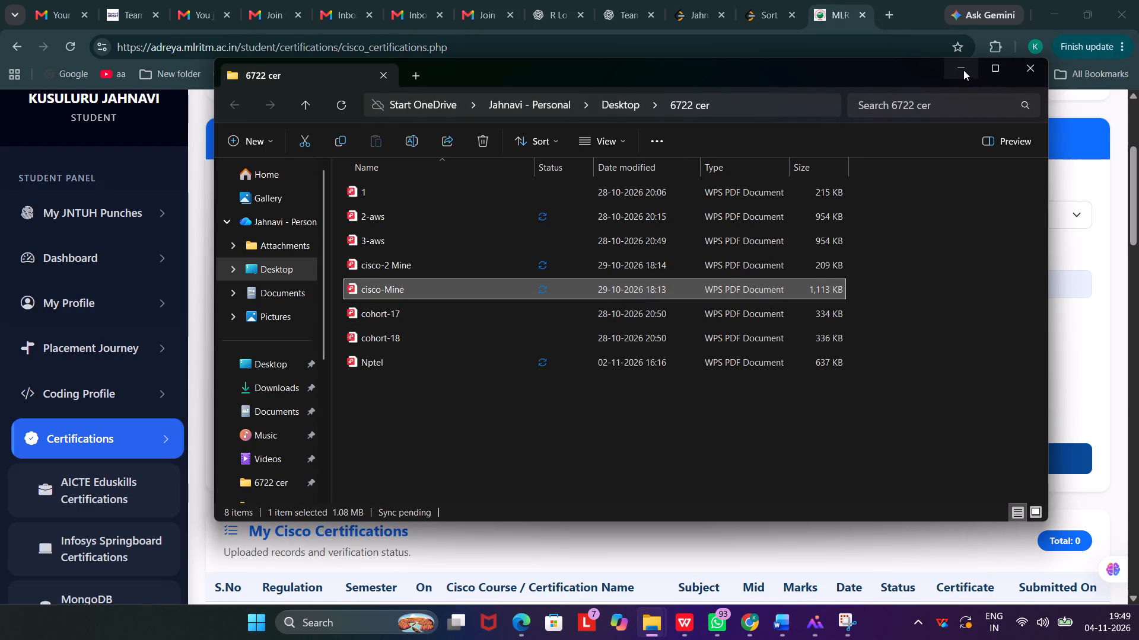
pyautogui.click(963, 70)
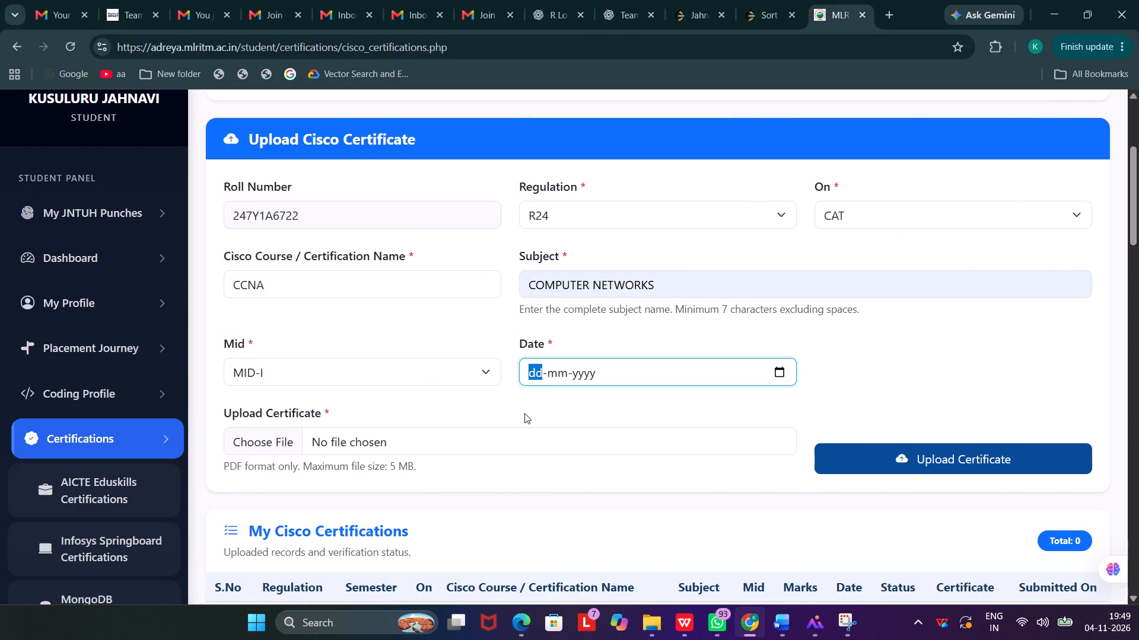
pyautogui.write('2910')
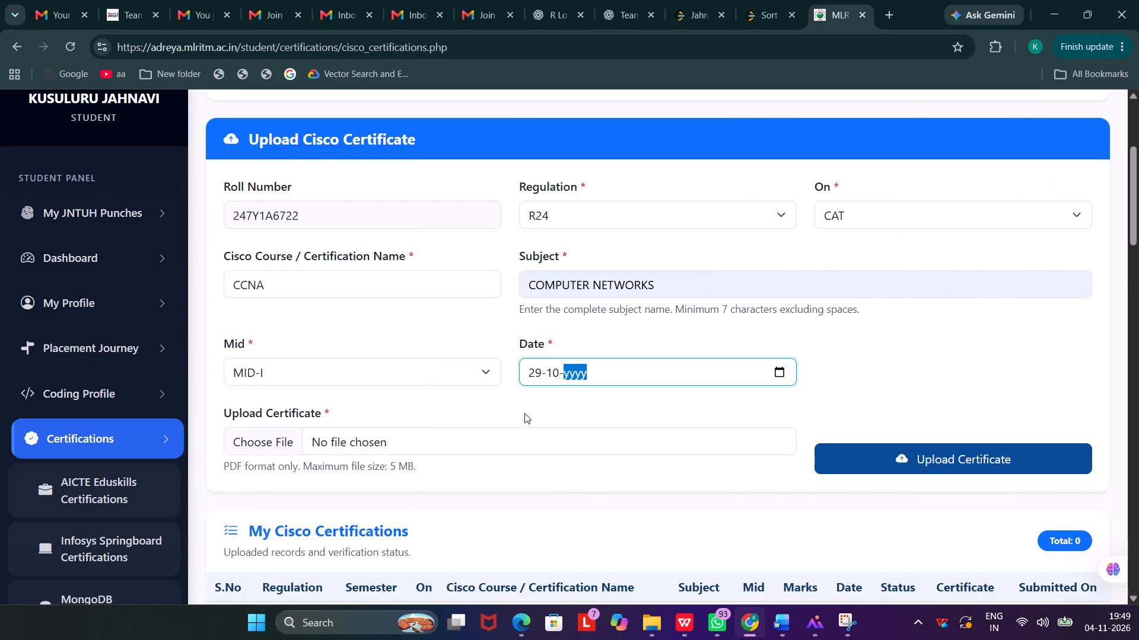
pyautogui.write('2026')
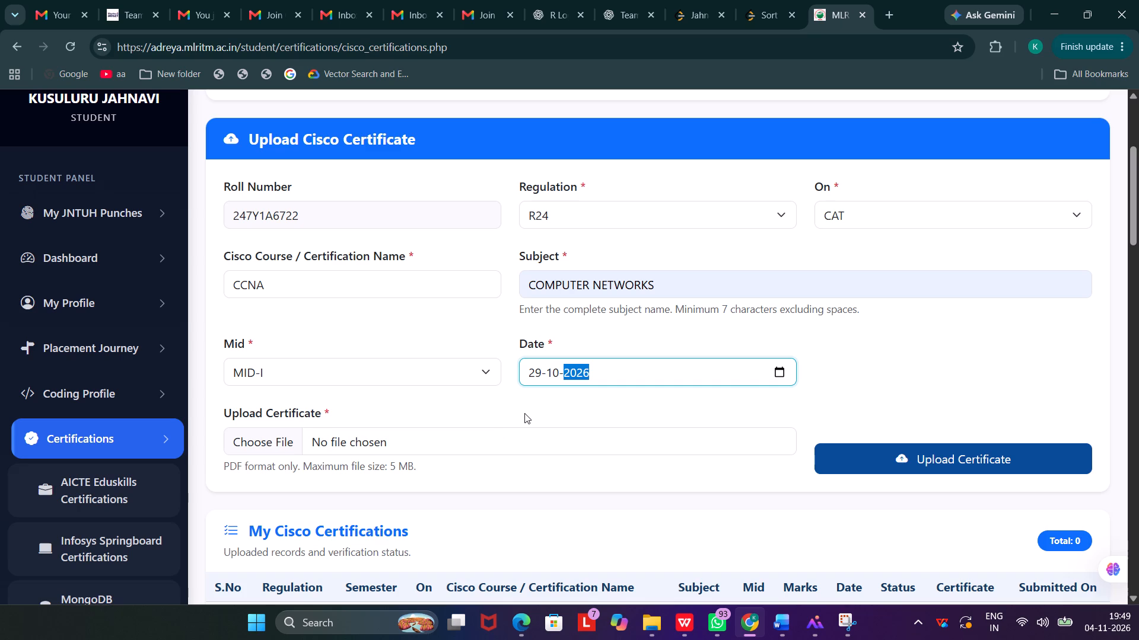
pyautogui.click(457, 396)
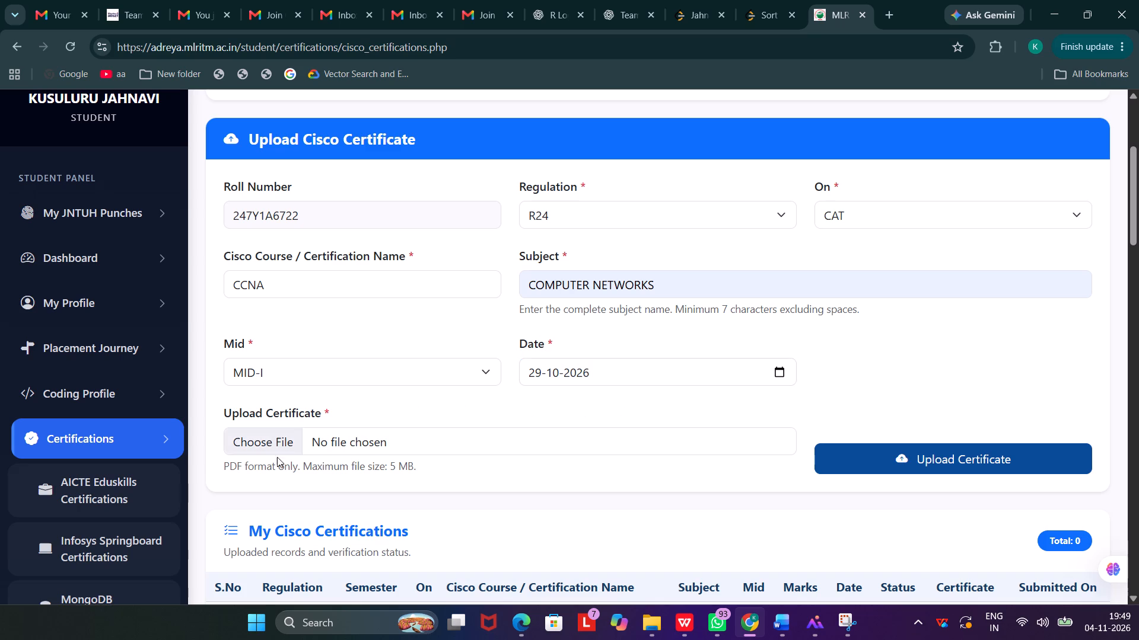
# Attach the cisco-Mine PDF from the 6722 cer folder on the Desktop and upload the CCNA certificate.
pyautogui.click(252, 446)
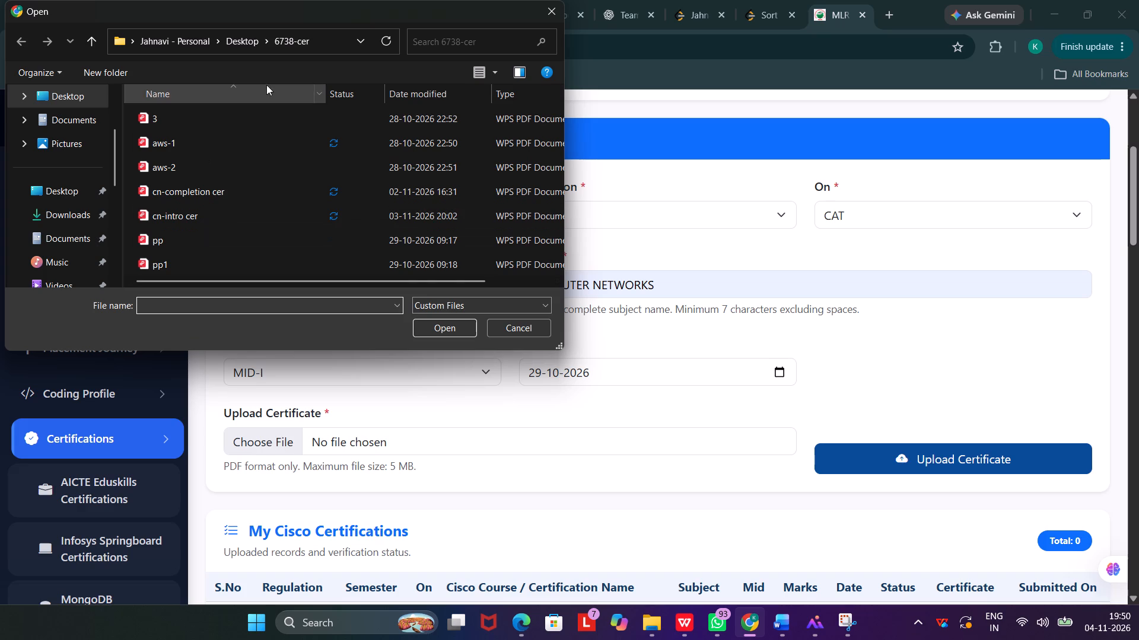
pyautogui.click(72, 179)
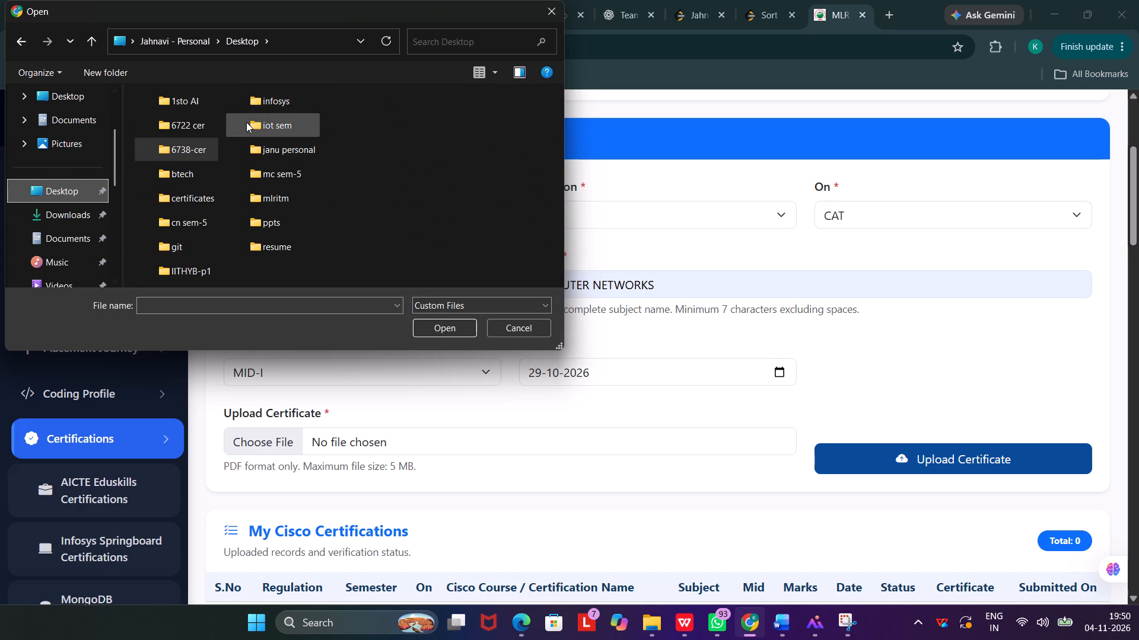
pyautogui.doubleClick(206, 124)
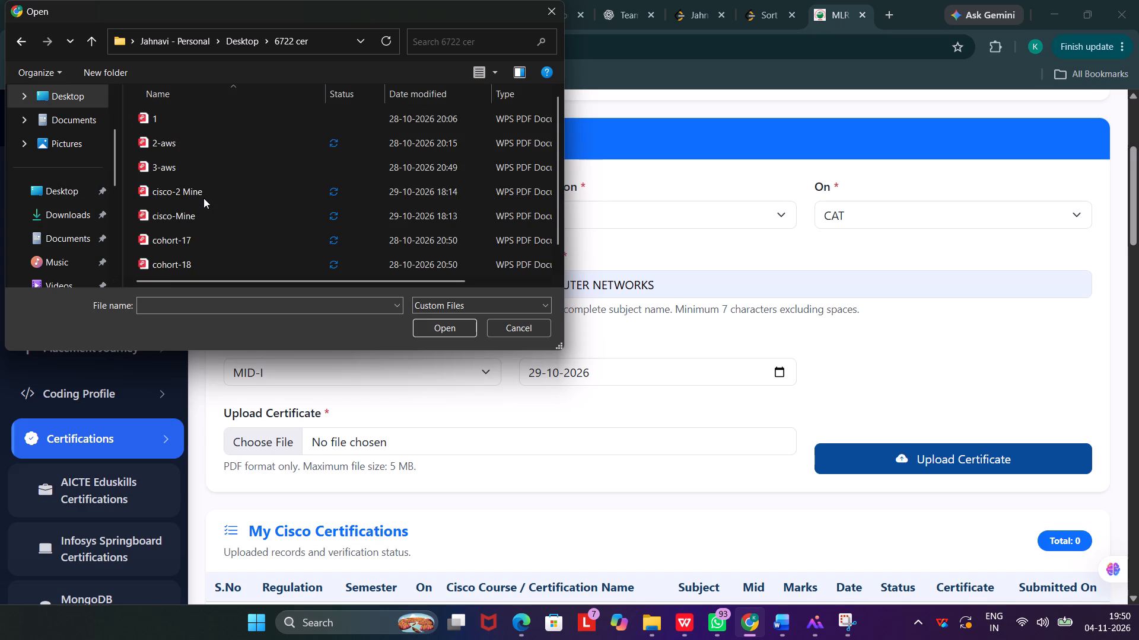
pyautogui.click(201, 220)
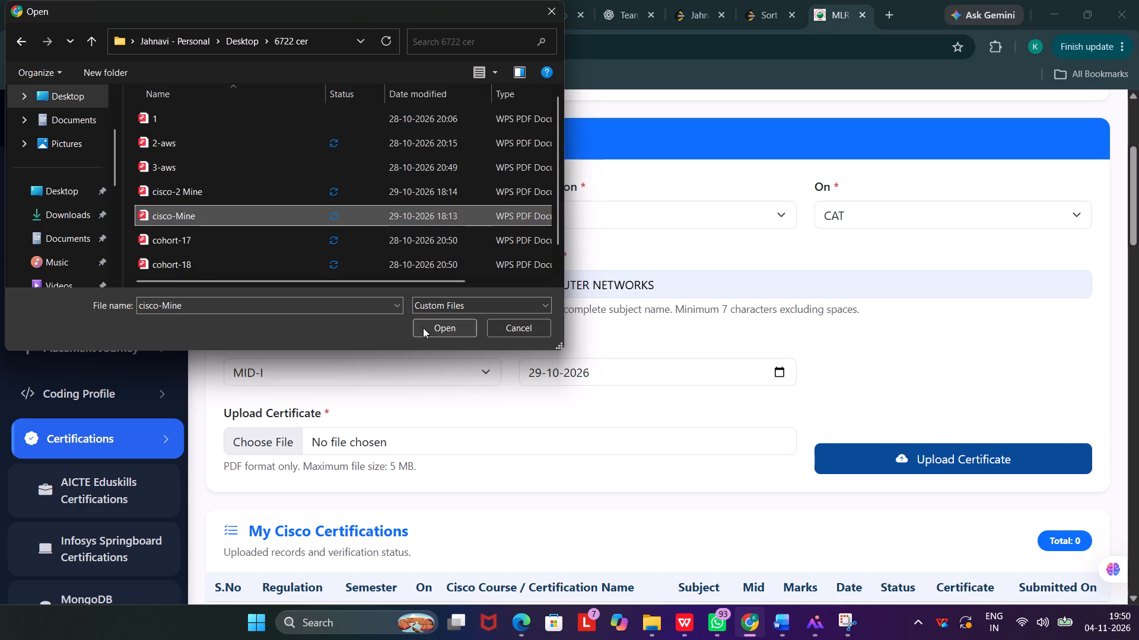
pyautogui.click(427, 329)
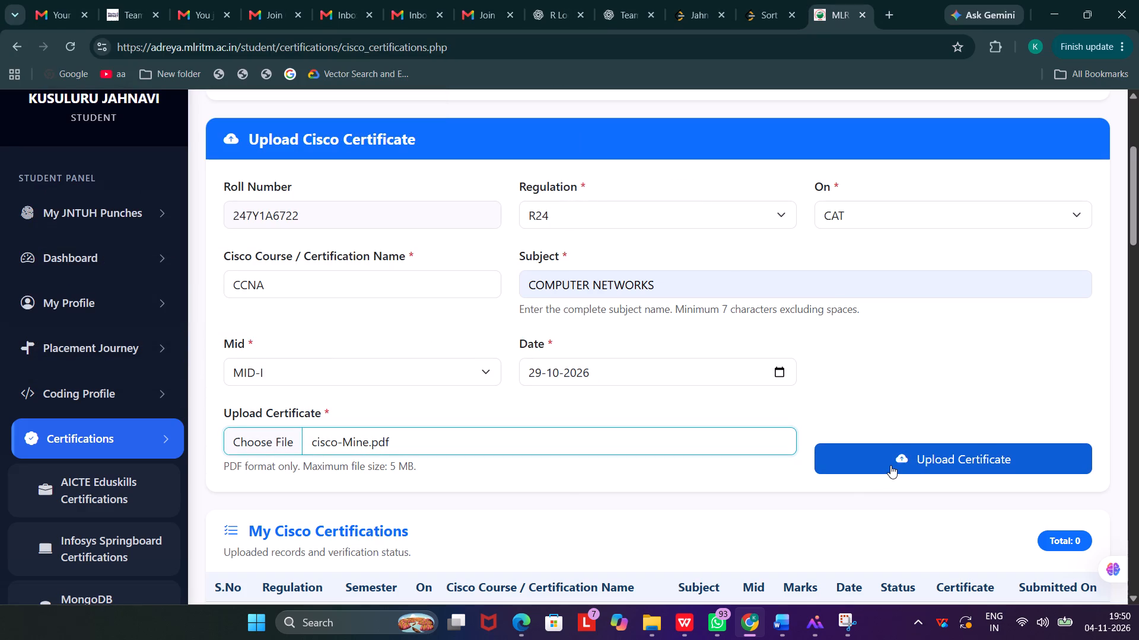
pyautogui.click(890, 465)
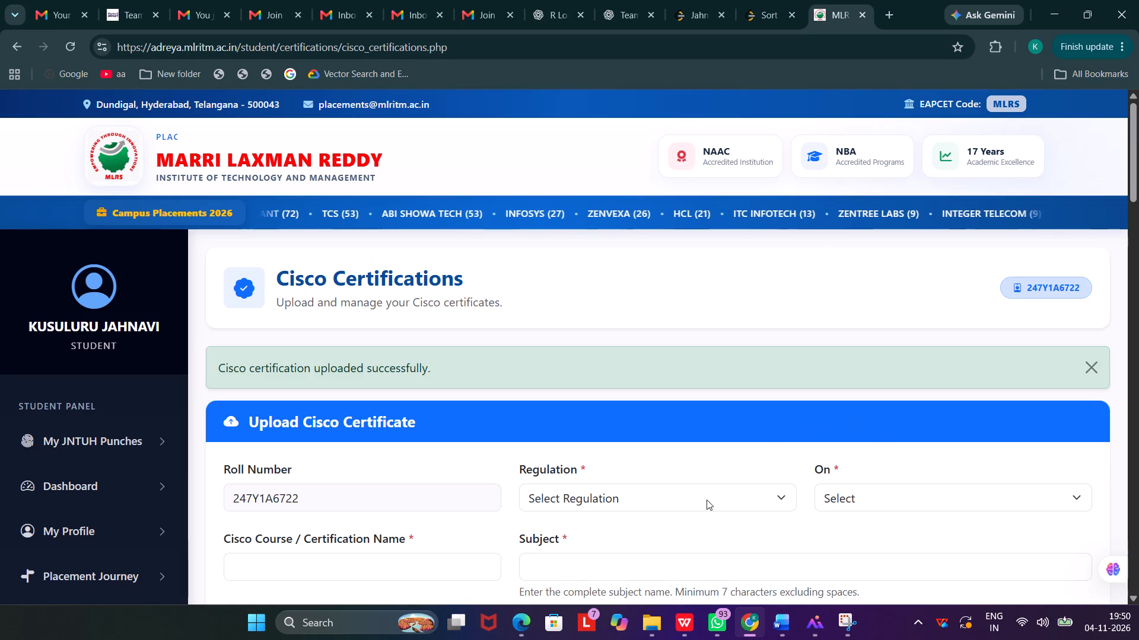
# Start a second Cisco certificate entry with regulation R24, On CAT and course name CCNA COMPLETION.
pyautogui.click(555, 508)
pyautogui.click(549, 571)
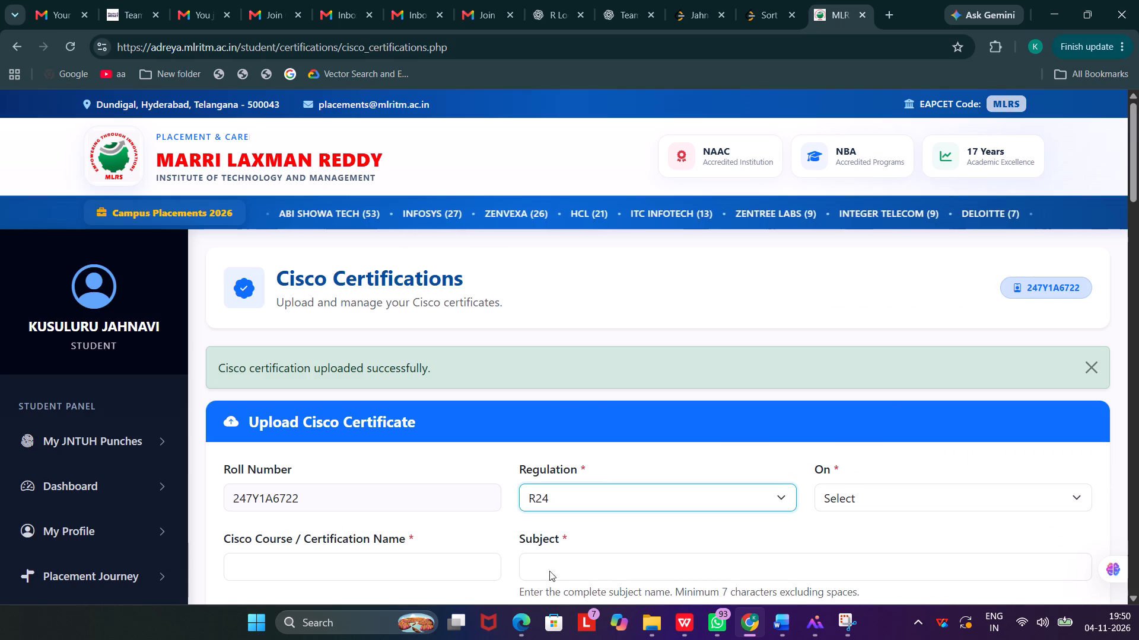
pyautogui.click(869, 501)
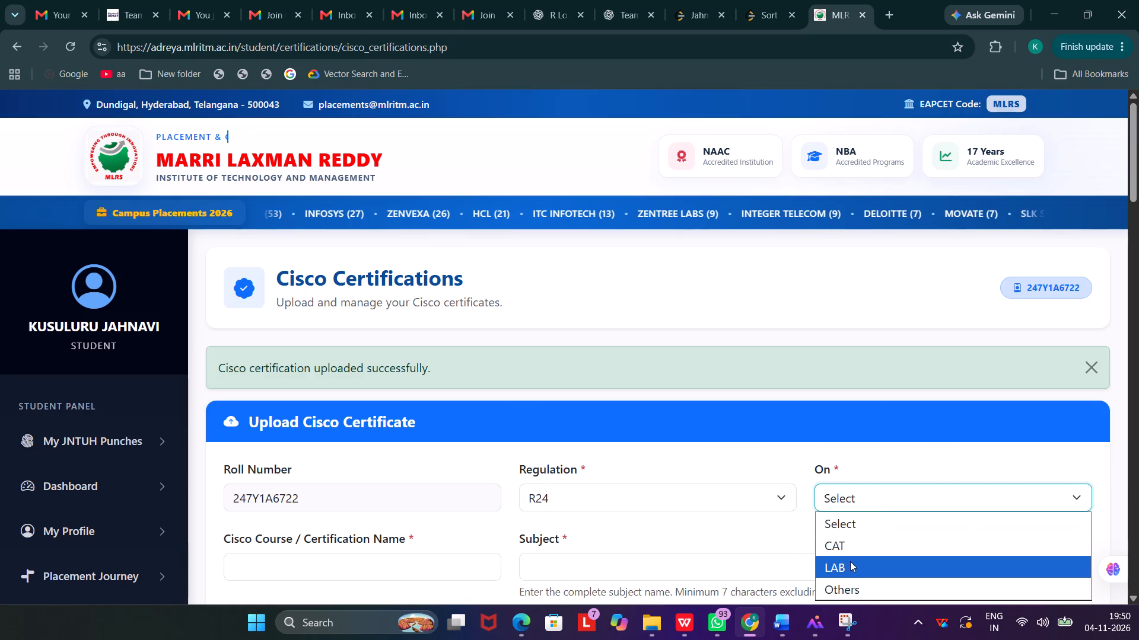
pyautogui.click(845, 551)
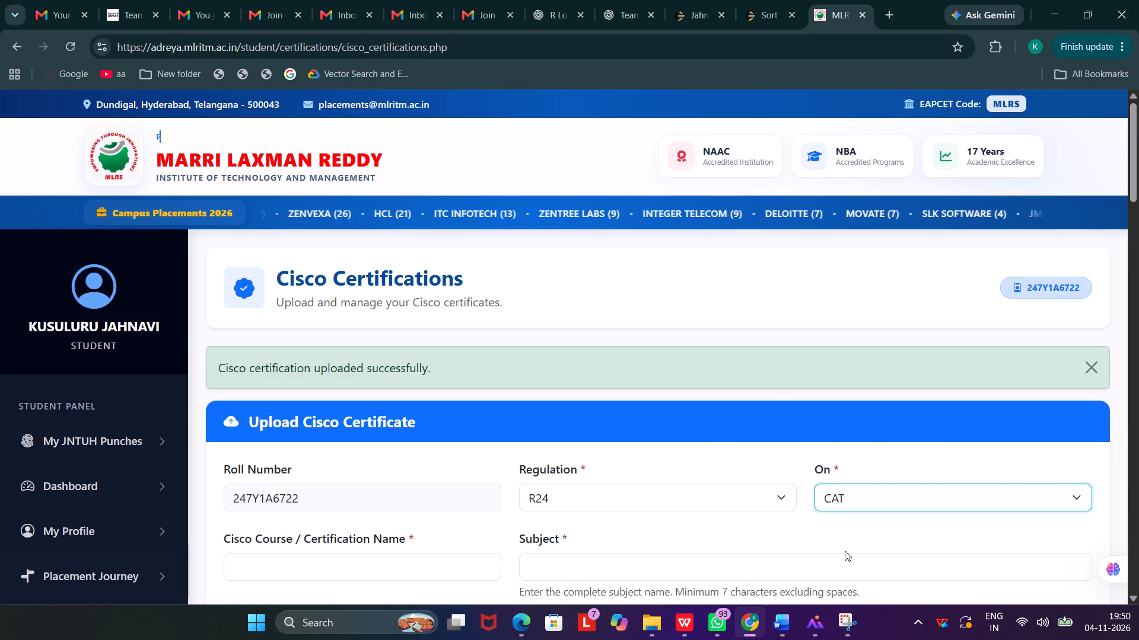
pyautogui.scroll(-2, 845, 551)
pyautogui.click(392, 476)
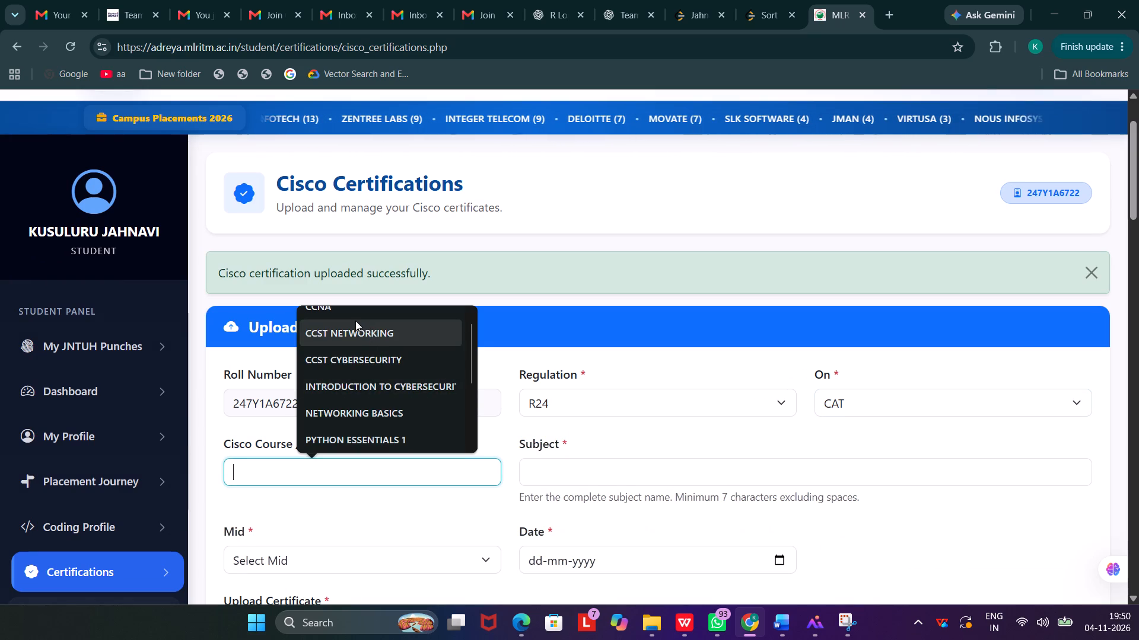
pyautogui.click(351, 313)
pyautogui.press('space')
pyautogui.write('completion')
# Set the second entry's subject to COMPUTER NETWORKS, Mid to MID-II and date to 29-10-2026.
pyautogui.click(539, 470)
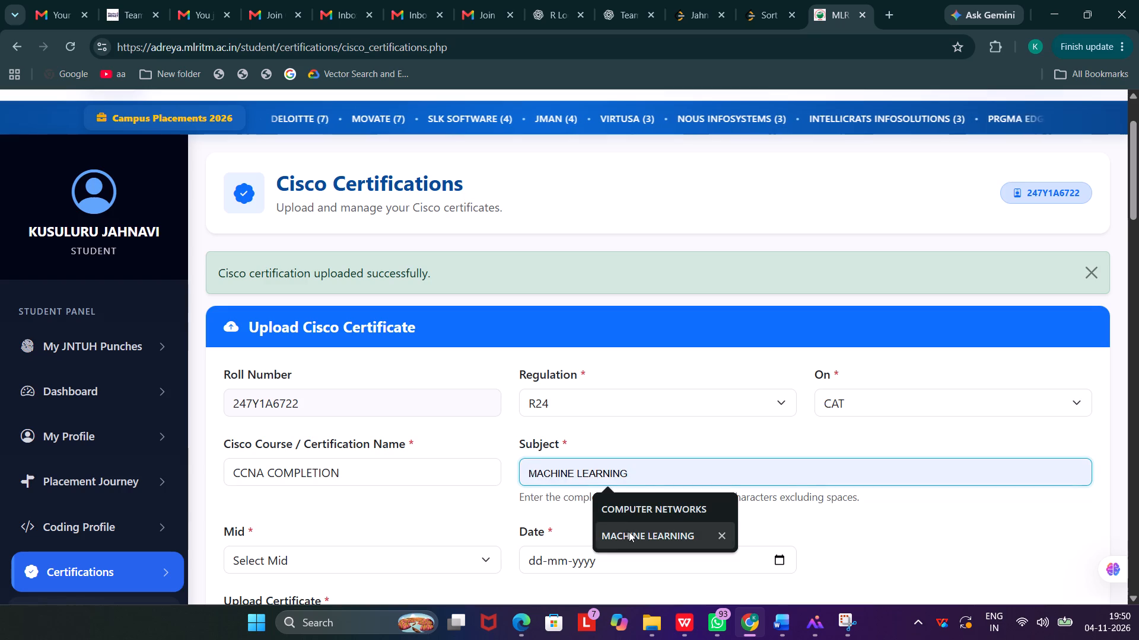
pyautogui.click(623, 499)
pyautogui.click(351, 568)
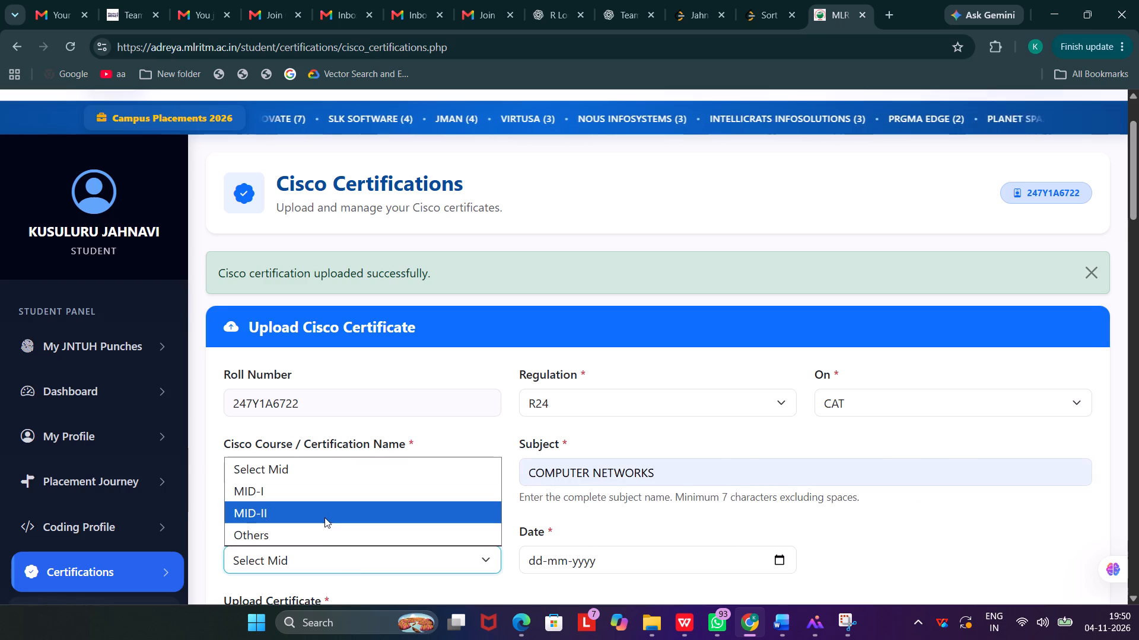
pyautogui.click(321, 515)
pyautogui.click(587, 556)
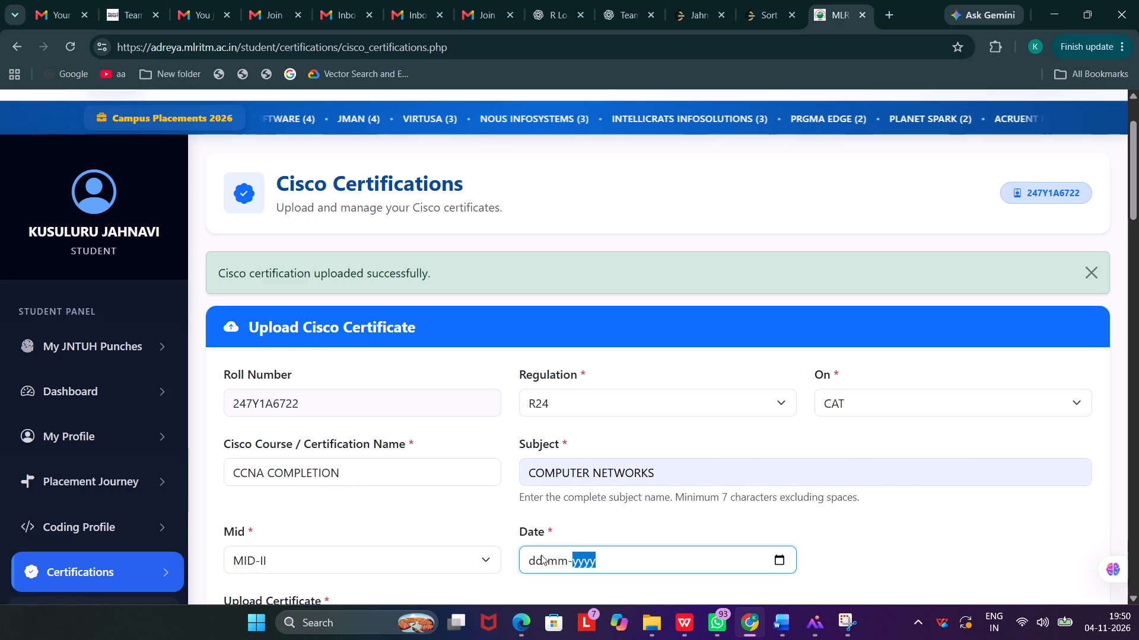
pyautogui.click(541, 554)
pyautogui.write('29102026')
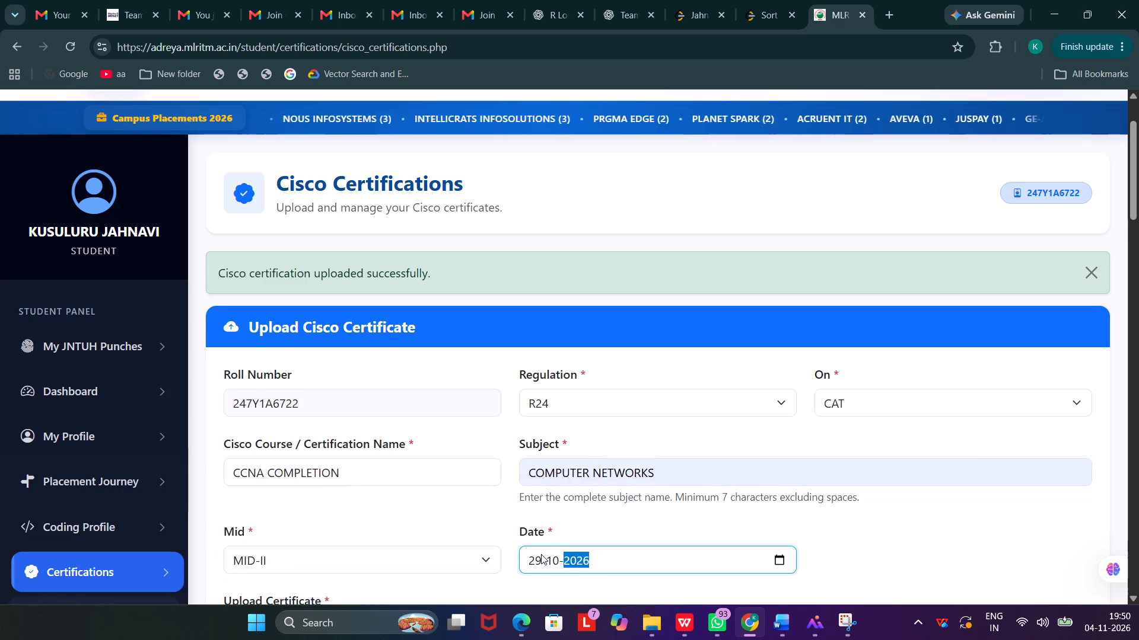
# Attach the cisco-2 Mine PDF from the 6722 cer folder to the CCNA COMPLETION entry.
pyautogui.scroll(-3, 541, 554)
pyautogui.click(268, 507)
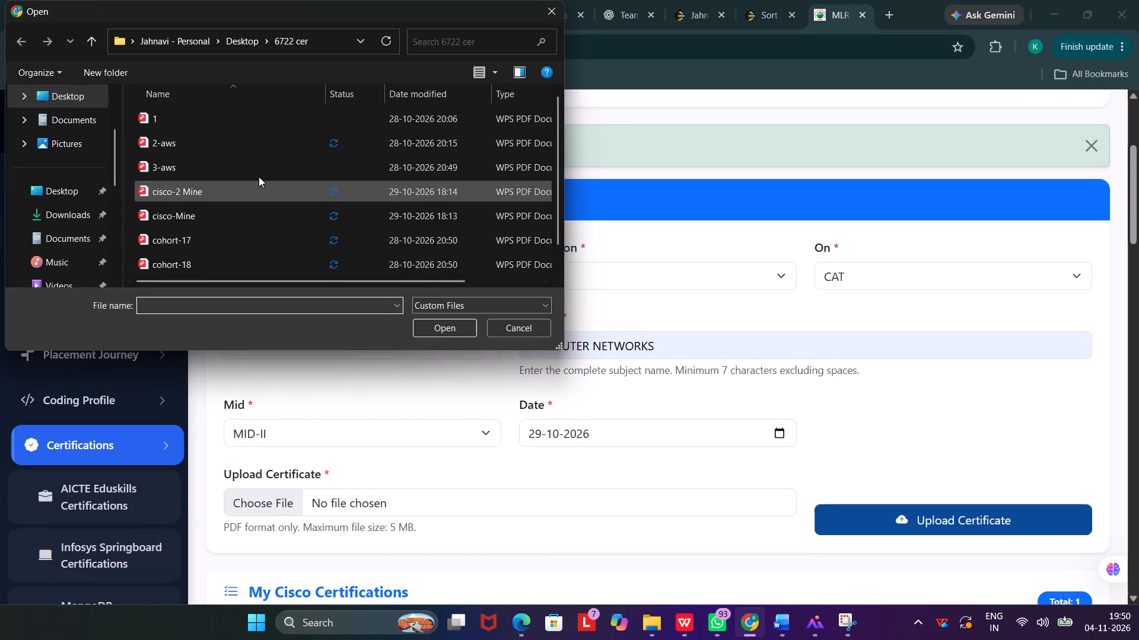
pyautogui.click(250, 190)
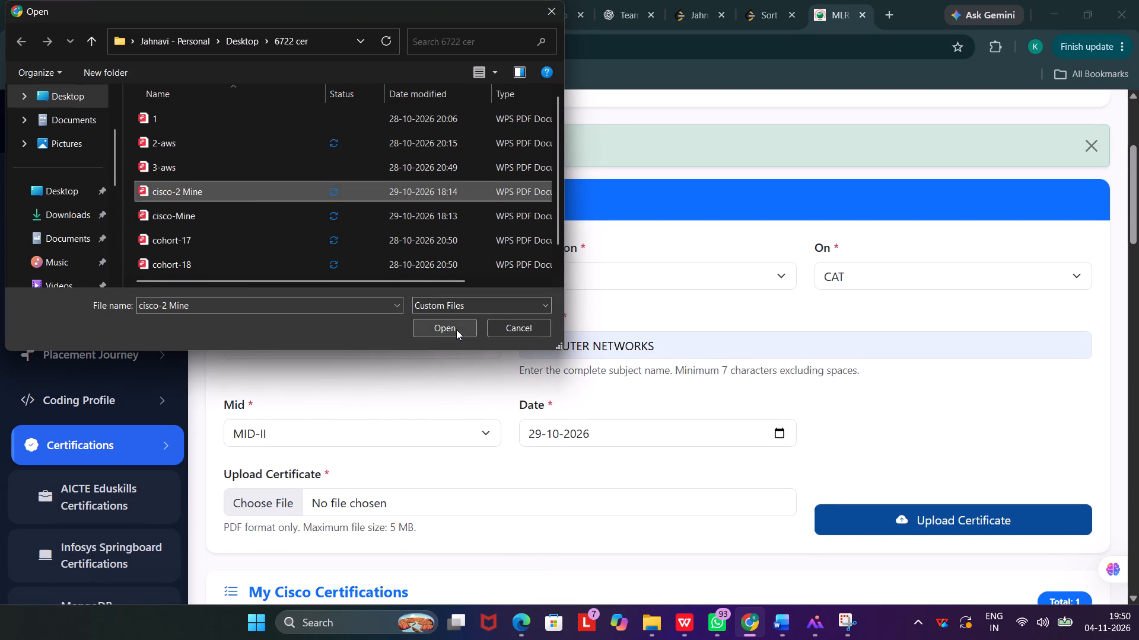
pyautogui.click(455, 329)
# Examine the submitted CCNA record under My Cisco Certifications, view its uploaded certificate, and close it.
pyautogui.scroll(-1, 551, 462)
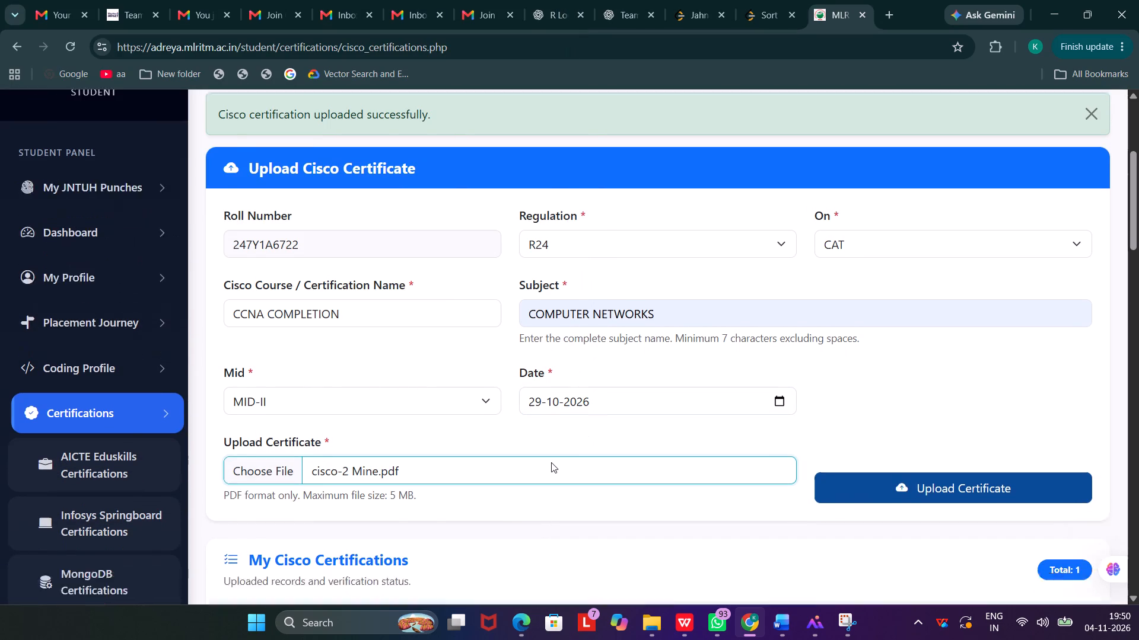
pyautogui.scroll(-4, 551, 462)
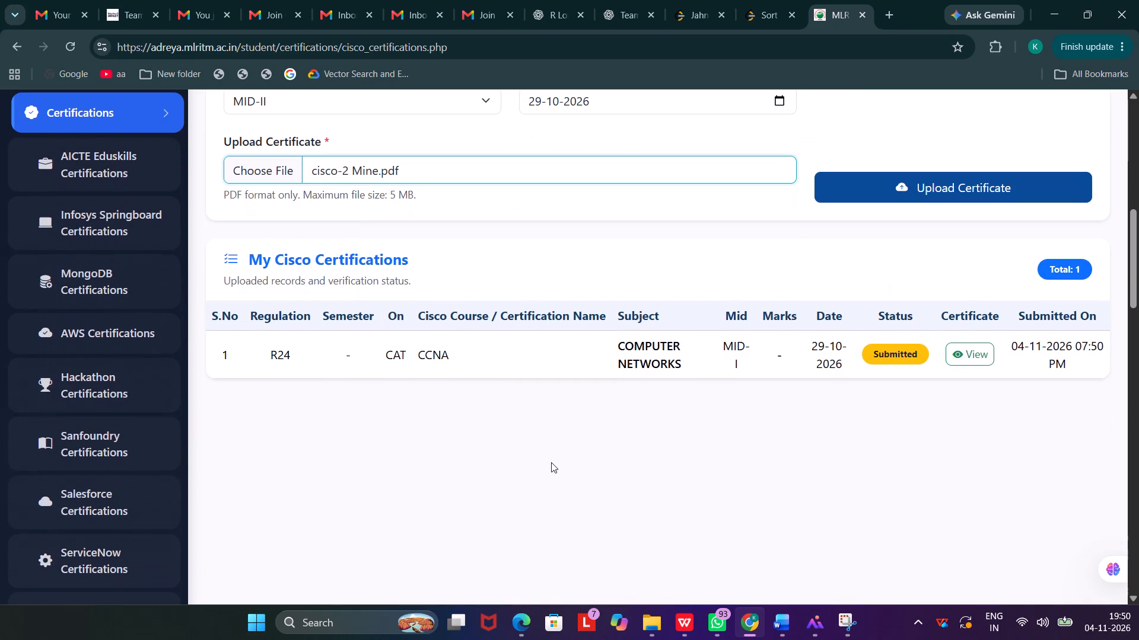
pyautogui.scroll(-3, 551, 462)
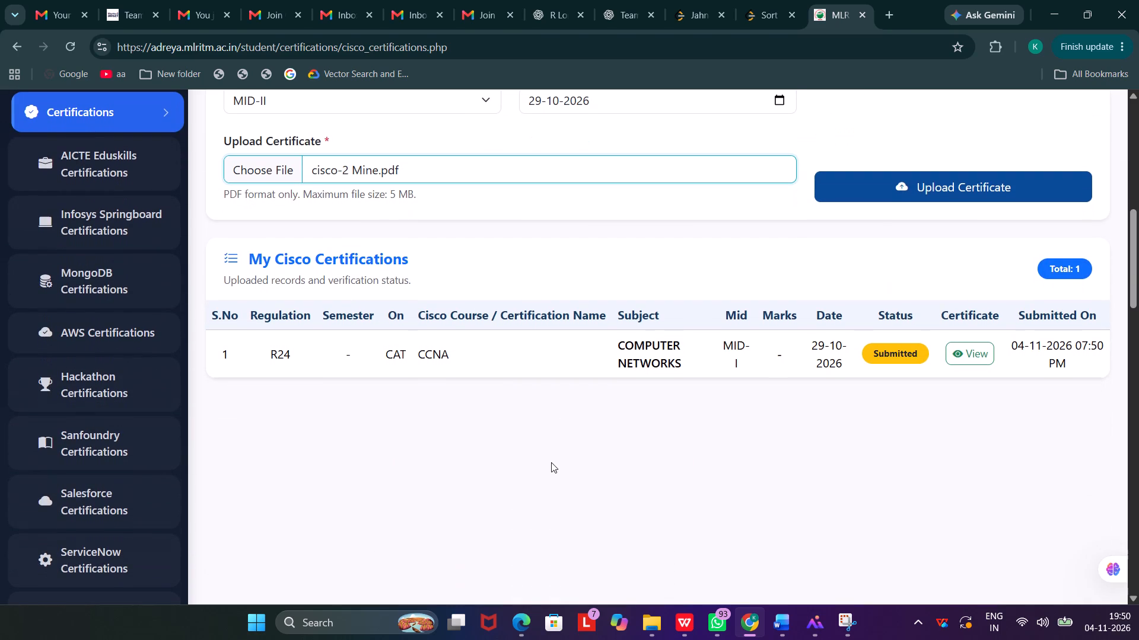
pyautogui.scroll(-4, 551, 462)
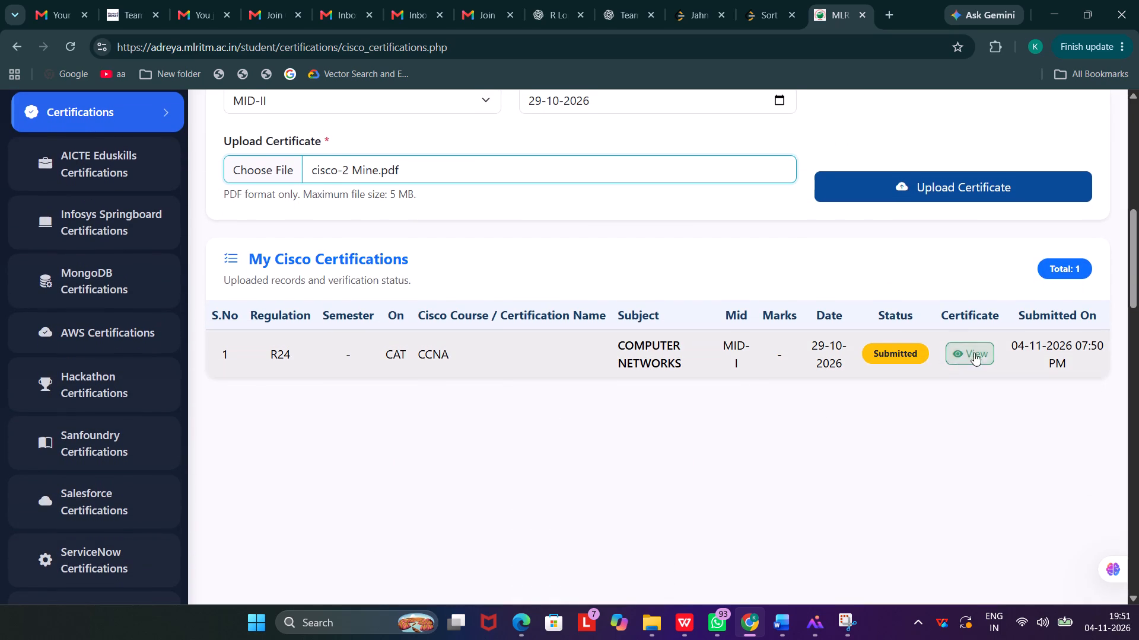
pyautogui.click(984, 353)
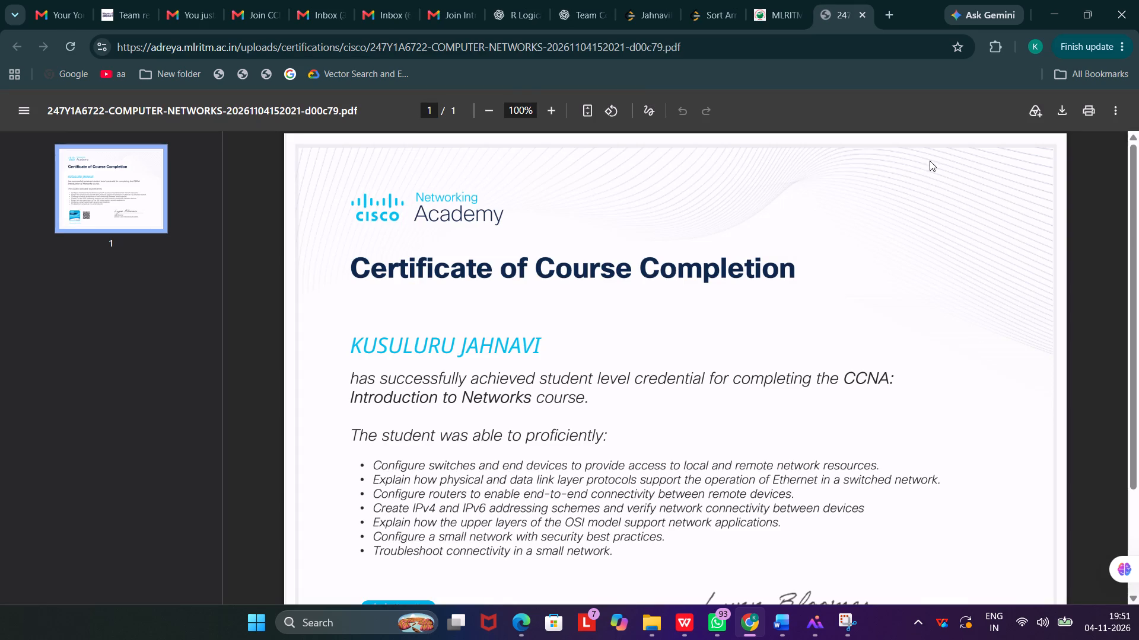
pyautogui.click(866, 20)
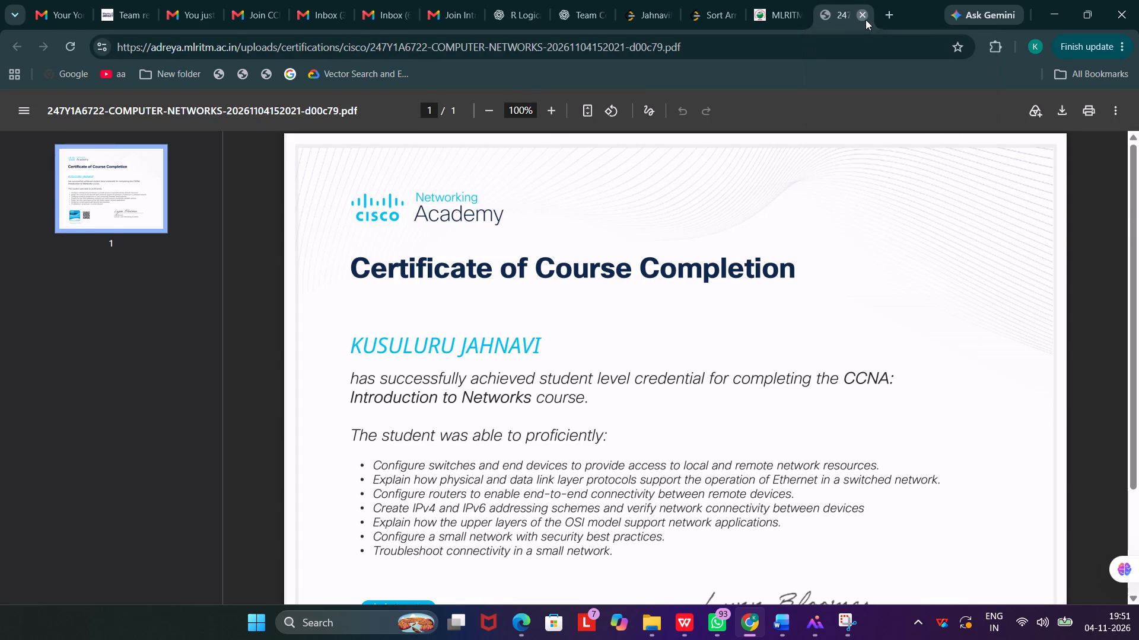
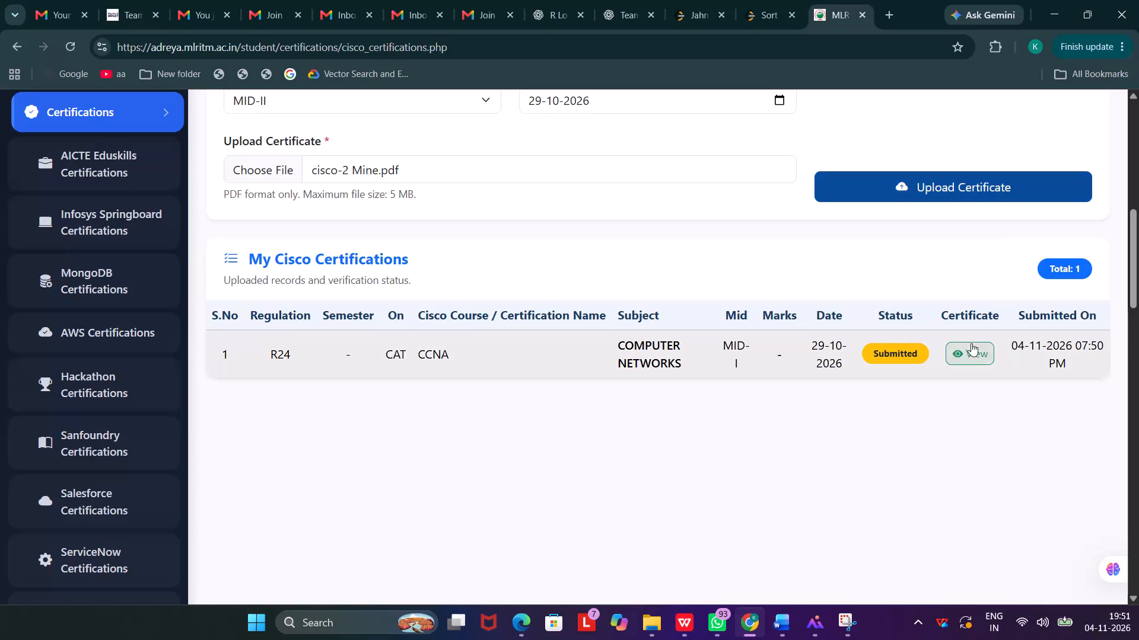
# Compare the uploaded CCNA certificate with the cisco-2 Mine and cisco-Mine PDFs from the 6722 cer folder.
pyautogui.click(970, 354)
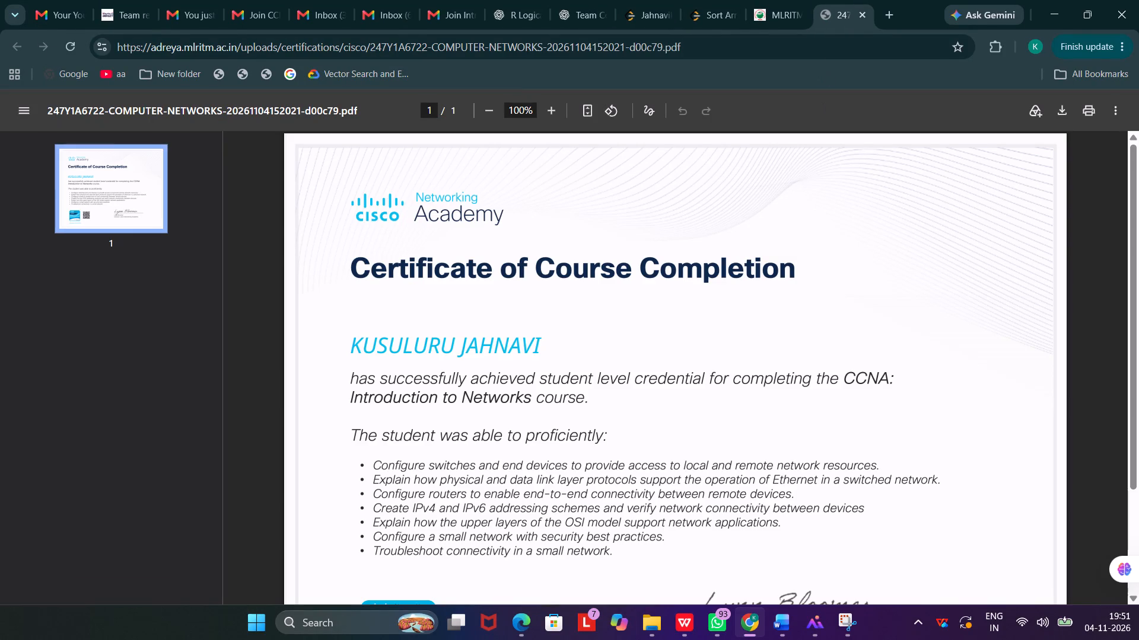
pyautogui.click(860, 14)
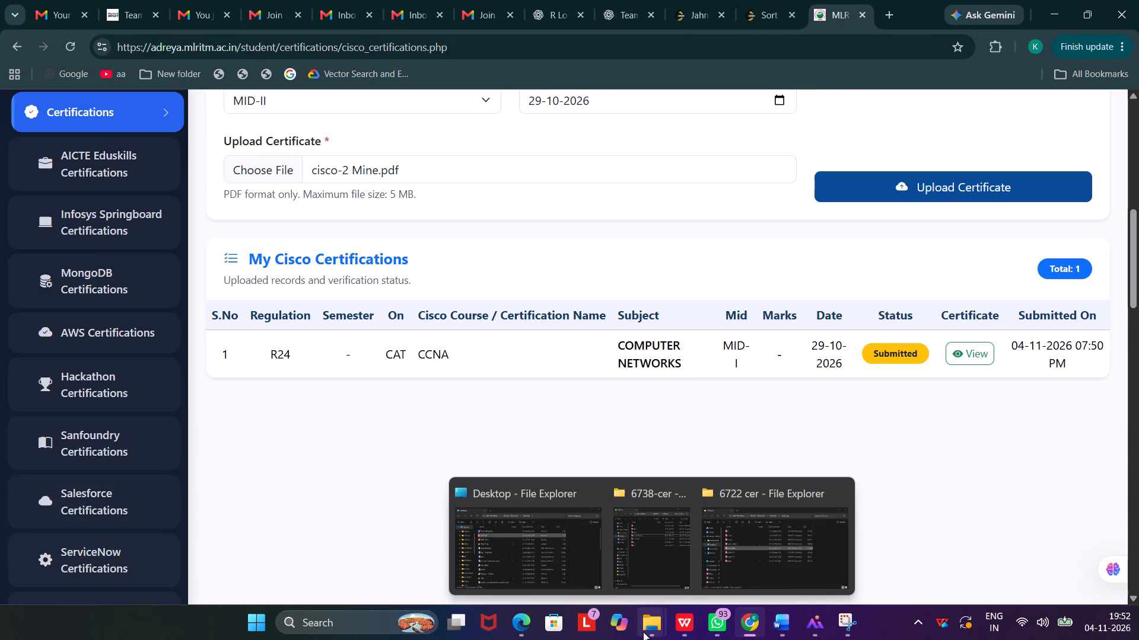
pyautogui.click(762, 555)
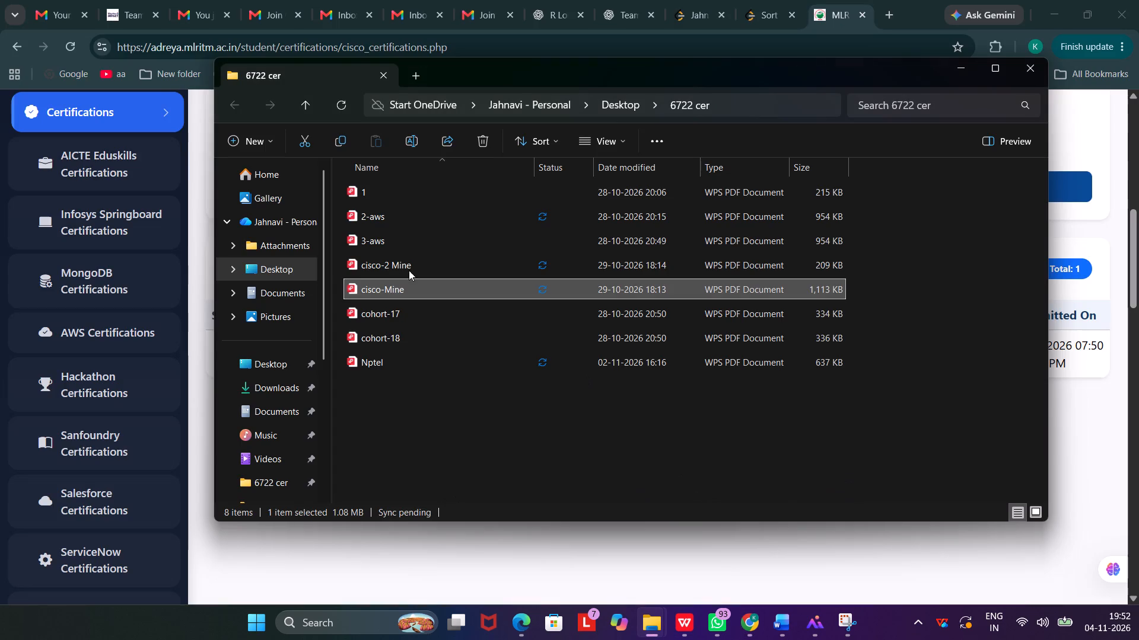
pyautogui.doubleClick(366, 261)
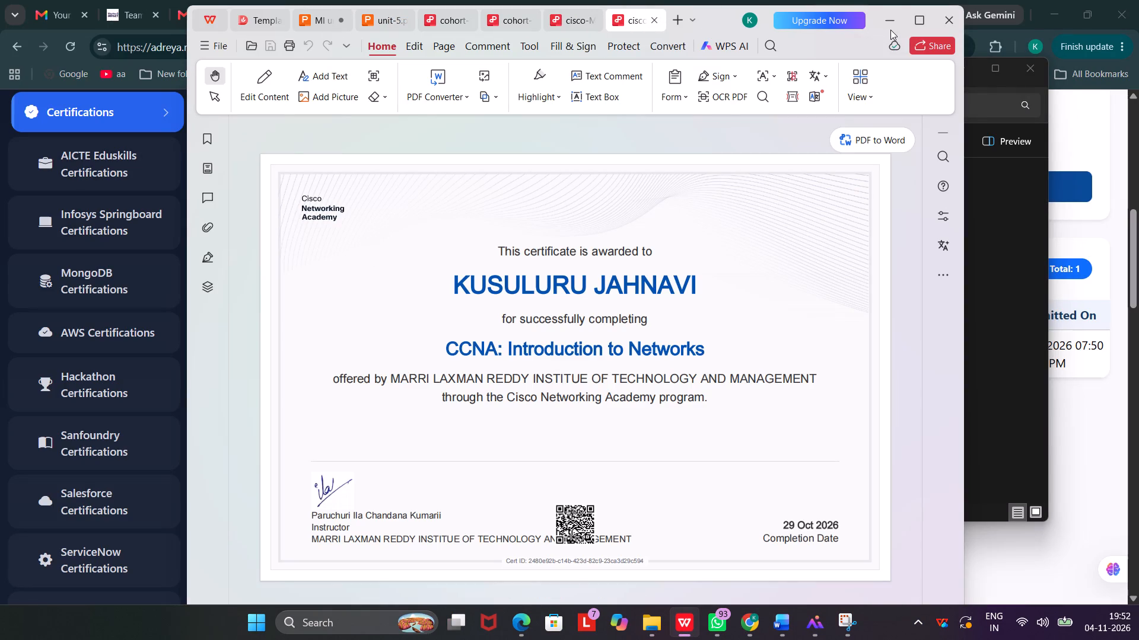
pyautogui.moveTo(890, 30); pyautogui.dragTo(581, 24)
pyautogui.click(581, 24)
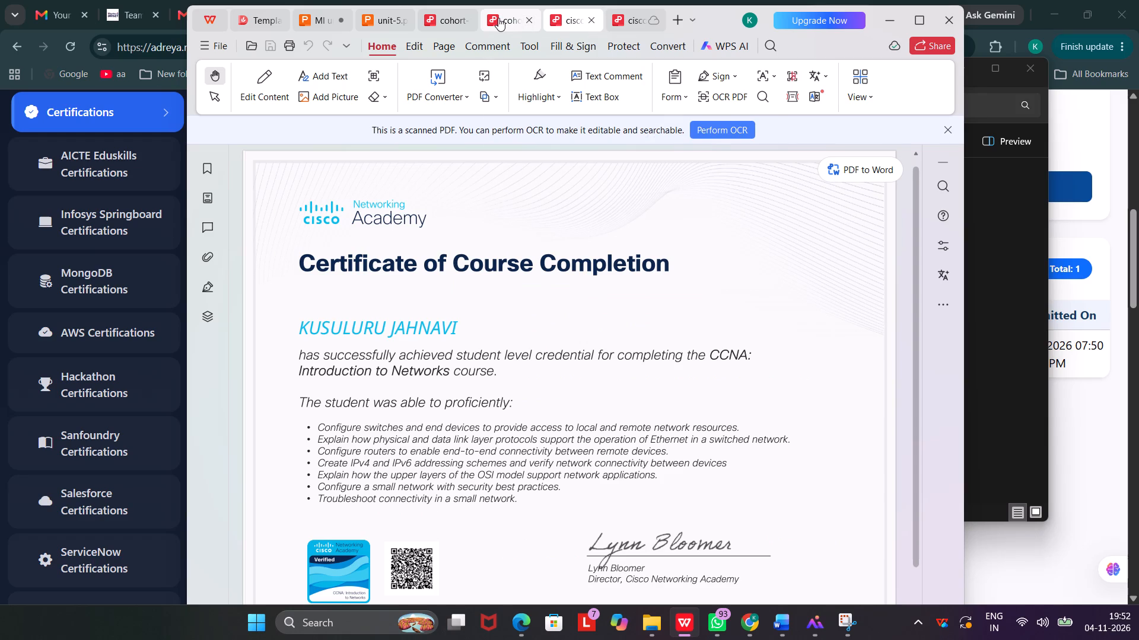
pyautogui.click(642, 21)
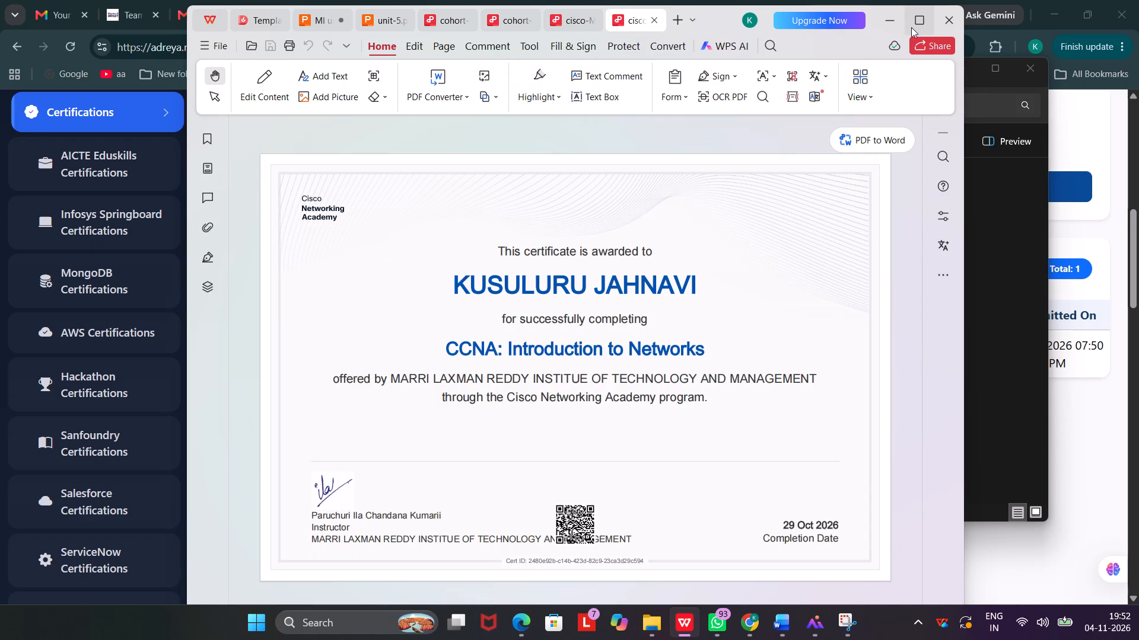
pyautogui.click(891, 26)
pyautogui.click(466, 265)
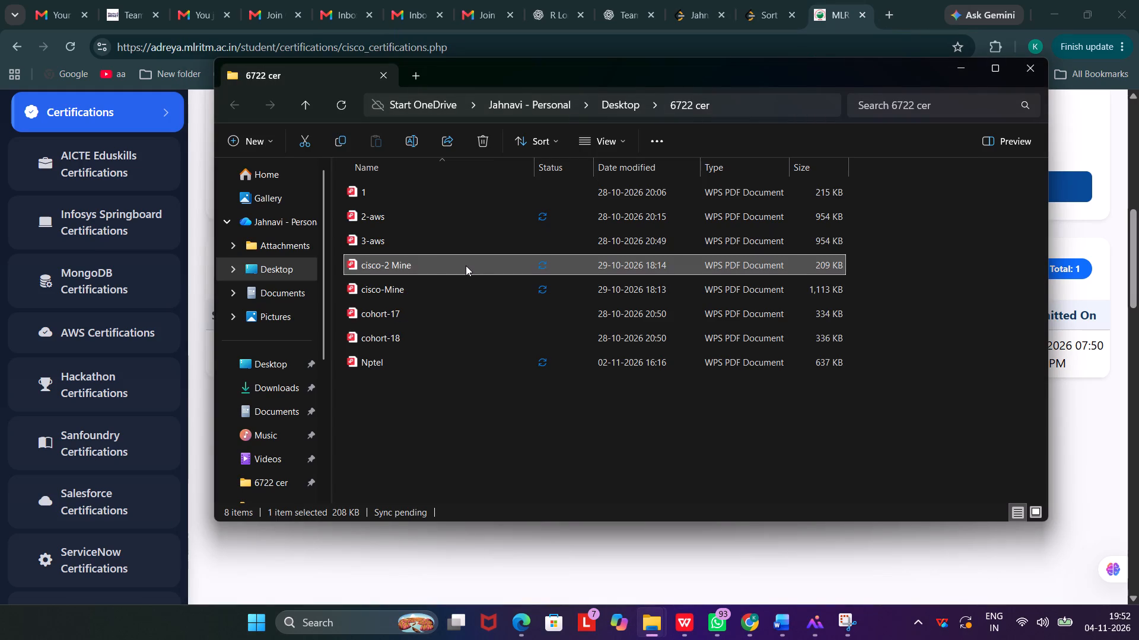
pyautogui.click(504, 265)
pyautogui.click(960, 65)
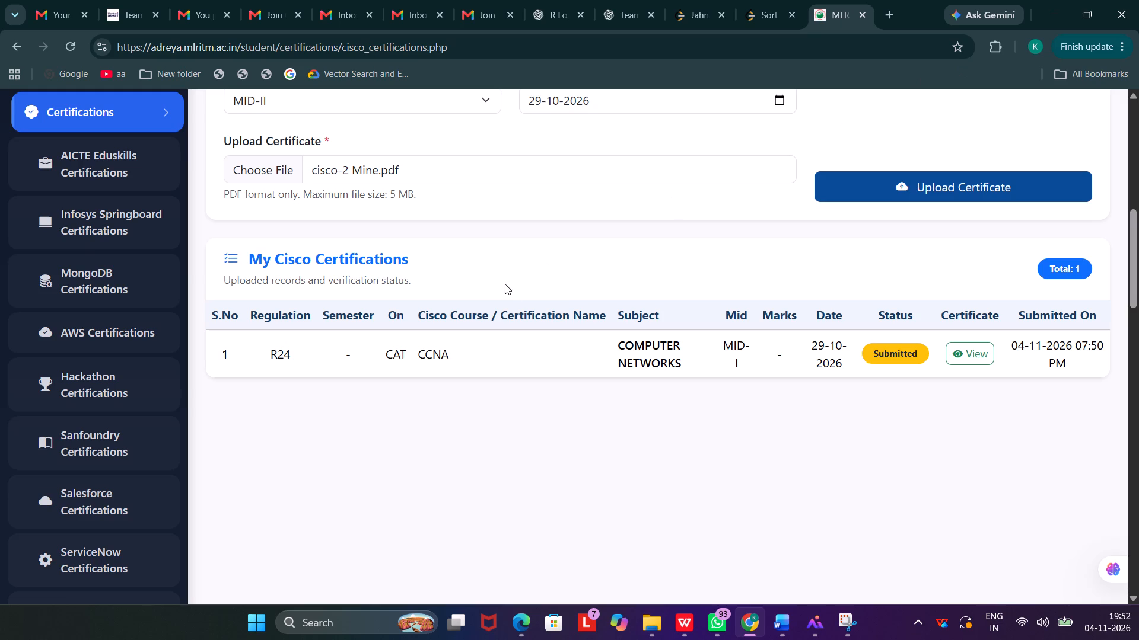
# Change the Cisco course name of the pending second entry to CCNA INTRODUCTION.
pyautogui.scroll(6, 667, 302)
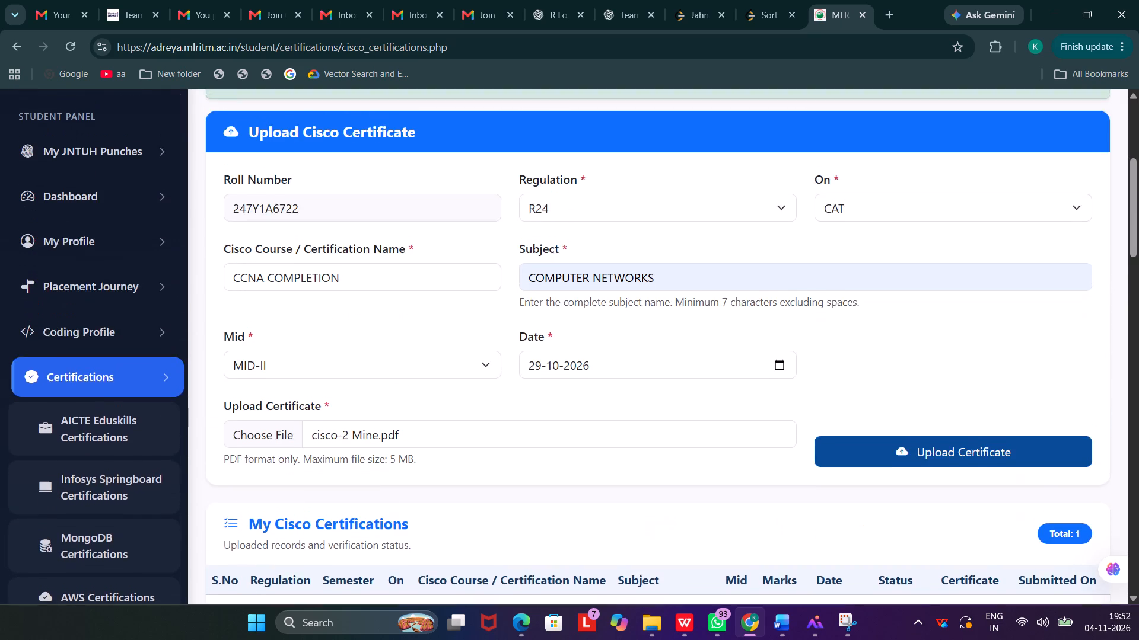
pyautogui.scroll(1, 667, 302)
pyautogui.click(460, 365)
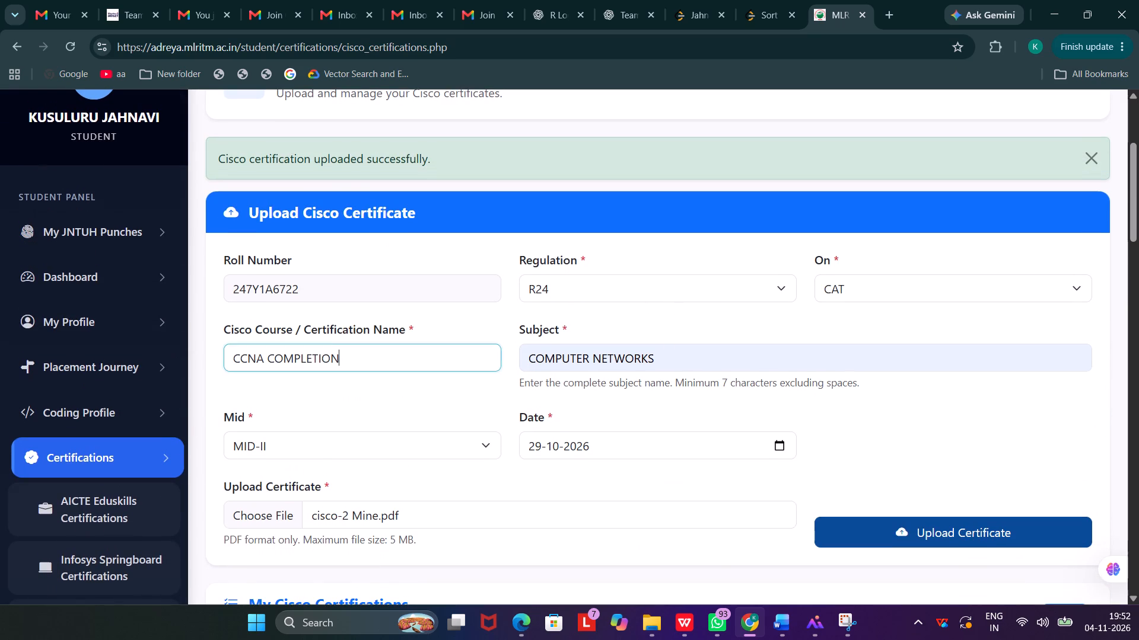
pyautogui.press('BackSpace')
pyautogui.press('BackSpace')
pyautogui.press('BackSpace')
pyautogui.press('BackSpace')
pyautogui.press('BackSpace')
pyautogui.press('BackSpace')
pyautogui.press('BackSpace')
pyautogui.press('BackSpace')
pyautogui.press('BackSpace')
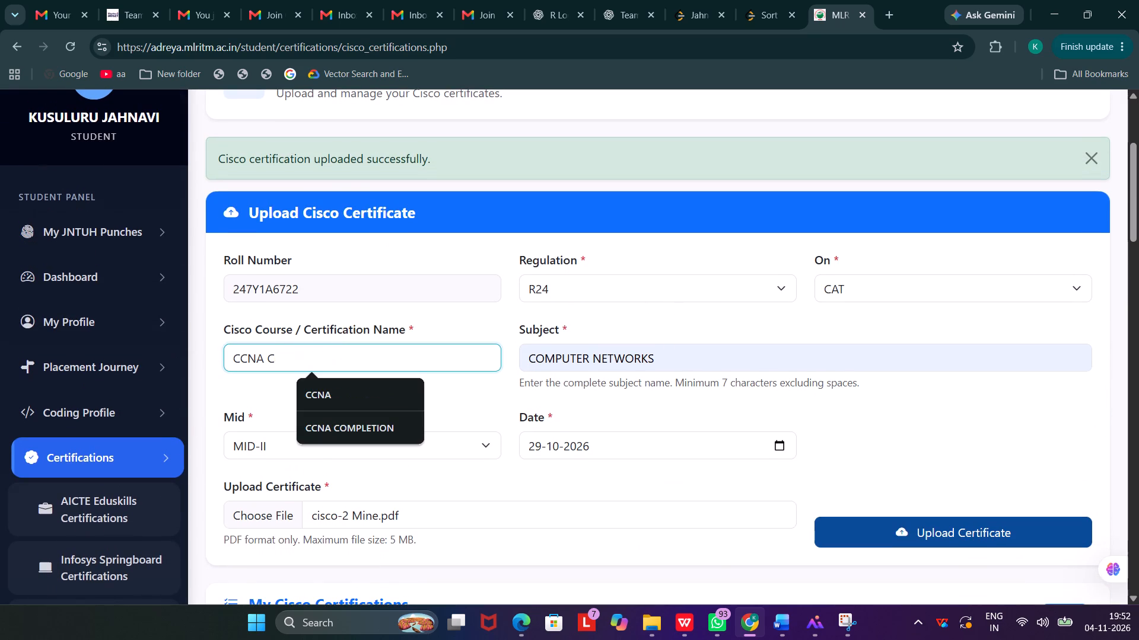
pyautogui.press('BackSpace')
pyautogui.write('intro')
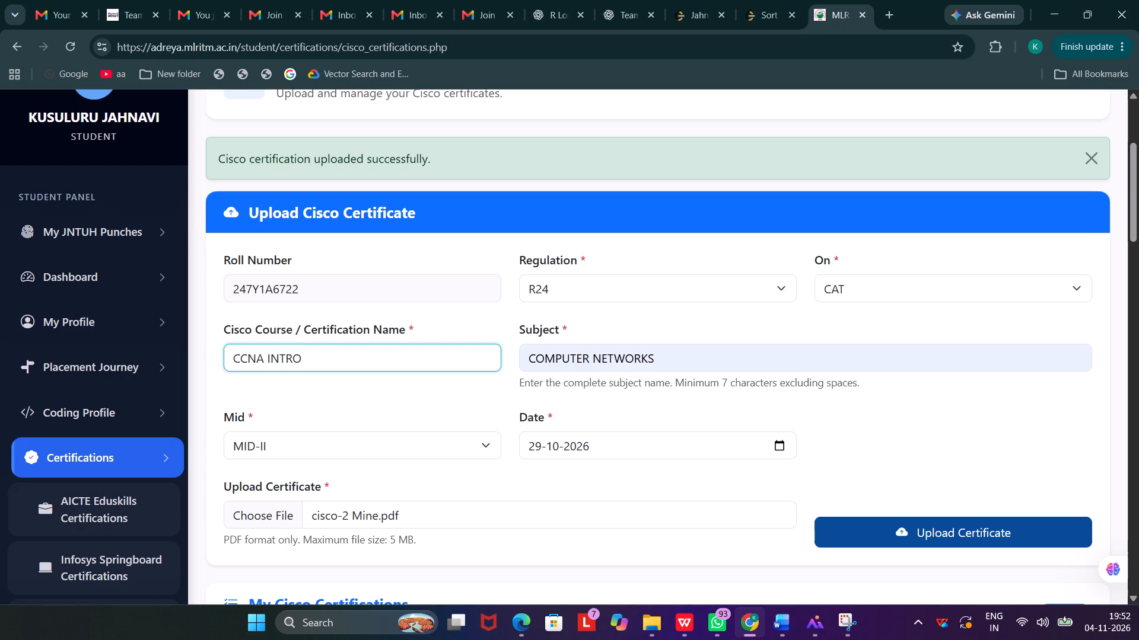
pyautogui.write('duction')
# Recheck the certificate uploaded for the CCNA record, close it, and submit the CCNA INTRODUCTION entry.
pyautogui.scroll(-2, 460, 365)
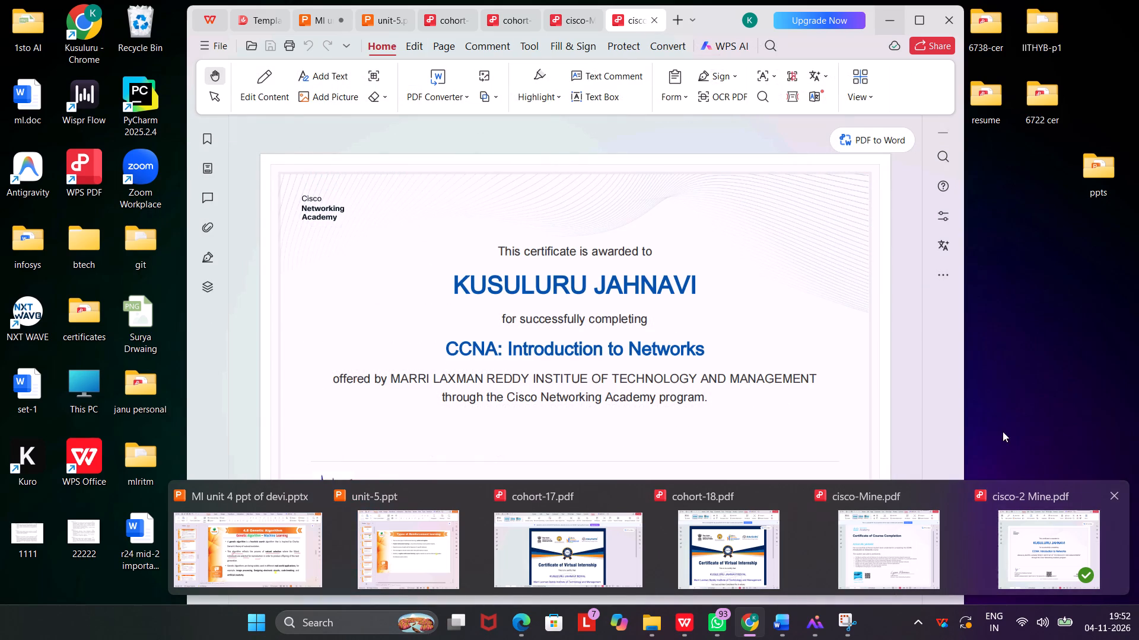
pyautogui.scroll(-1, 693, 334)
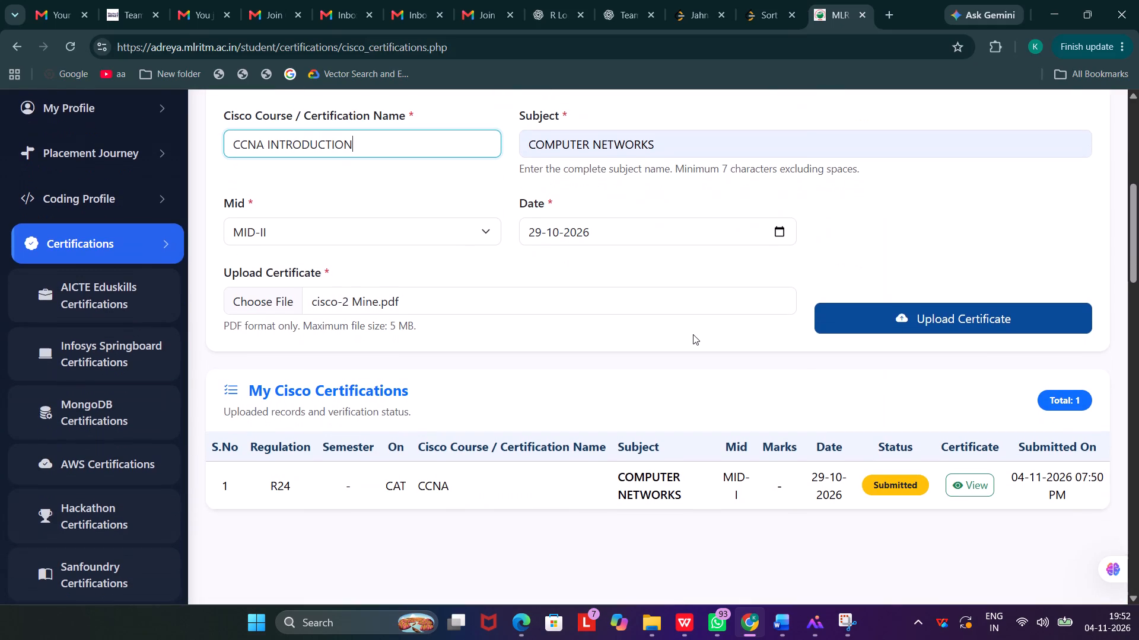
pyautogui.scroll(-1, 693, 334)
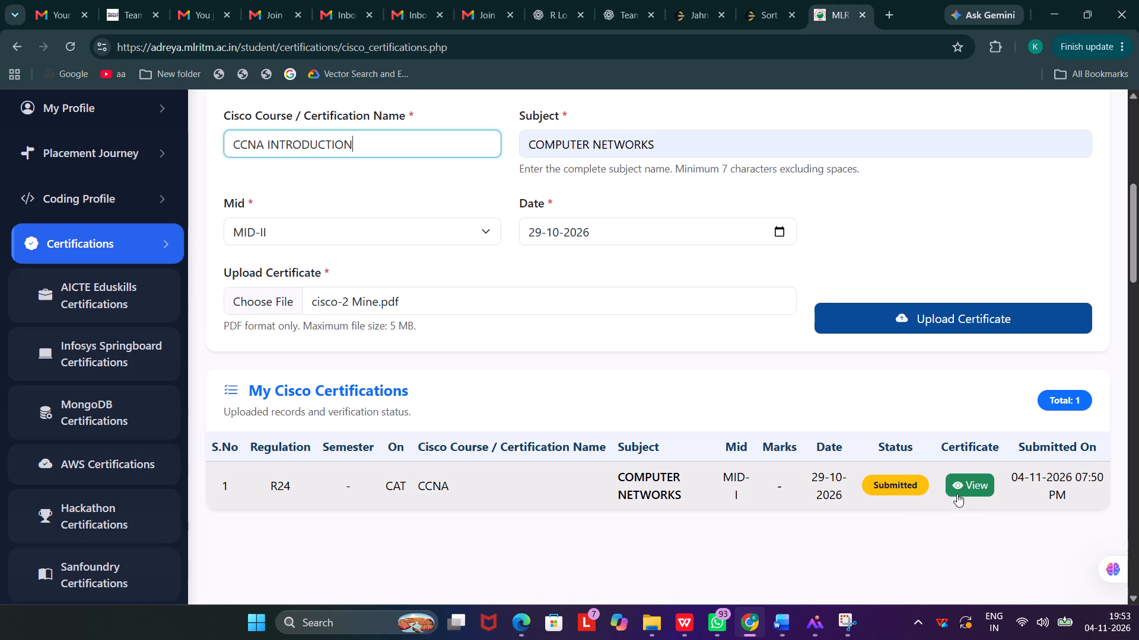
pyautogui.click(958, 493)
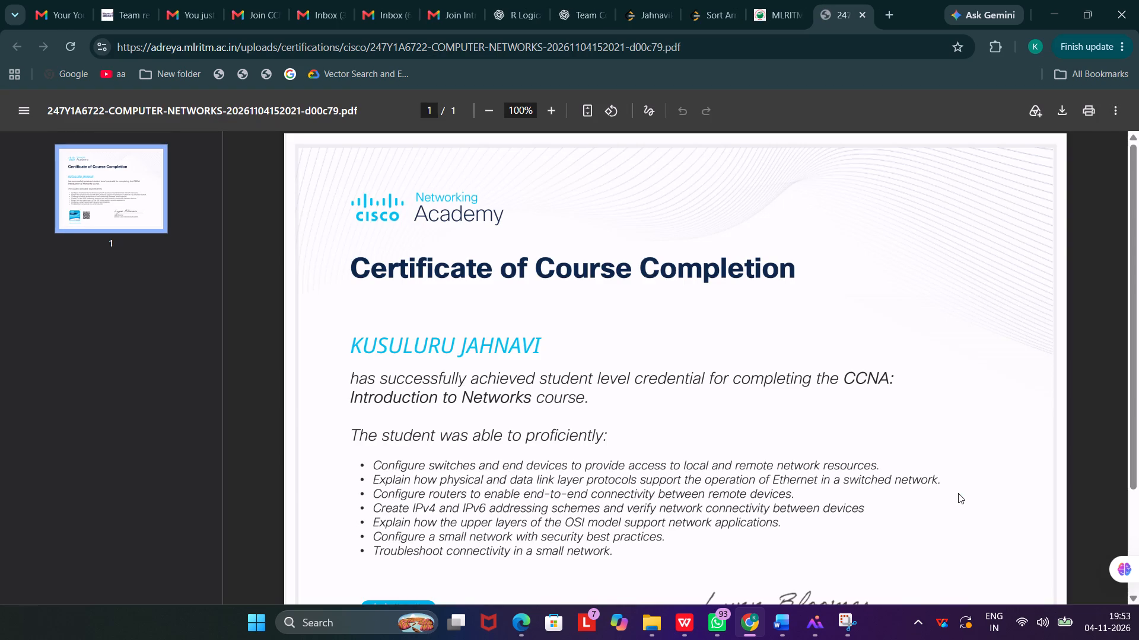
pyautogui.click(867, 14)
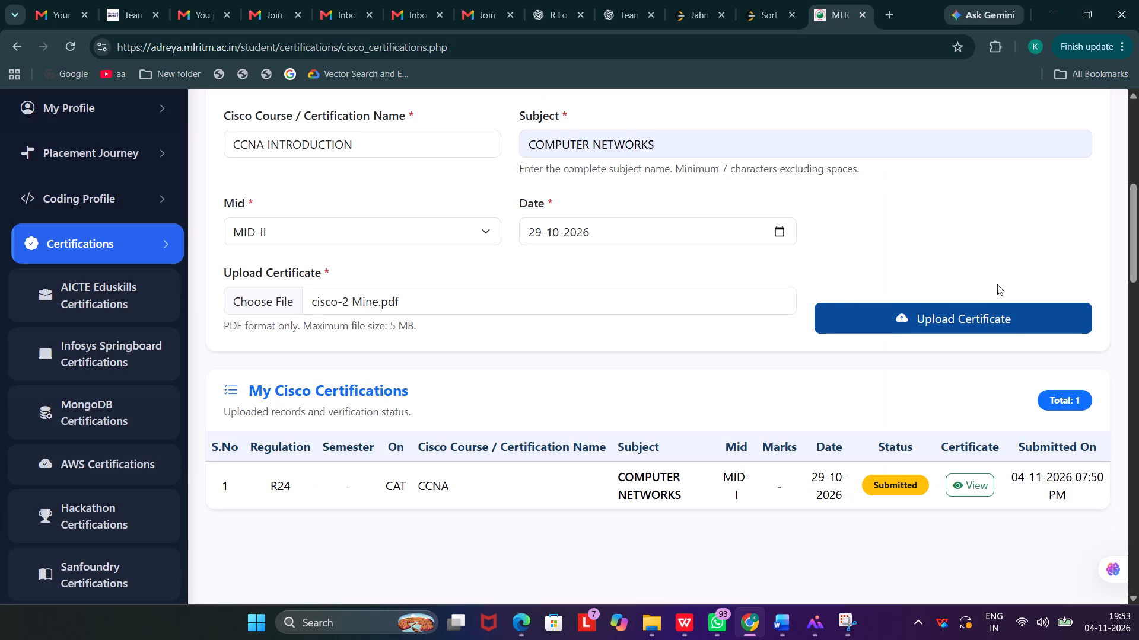
pyautogui.click(871, 321)
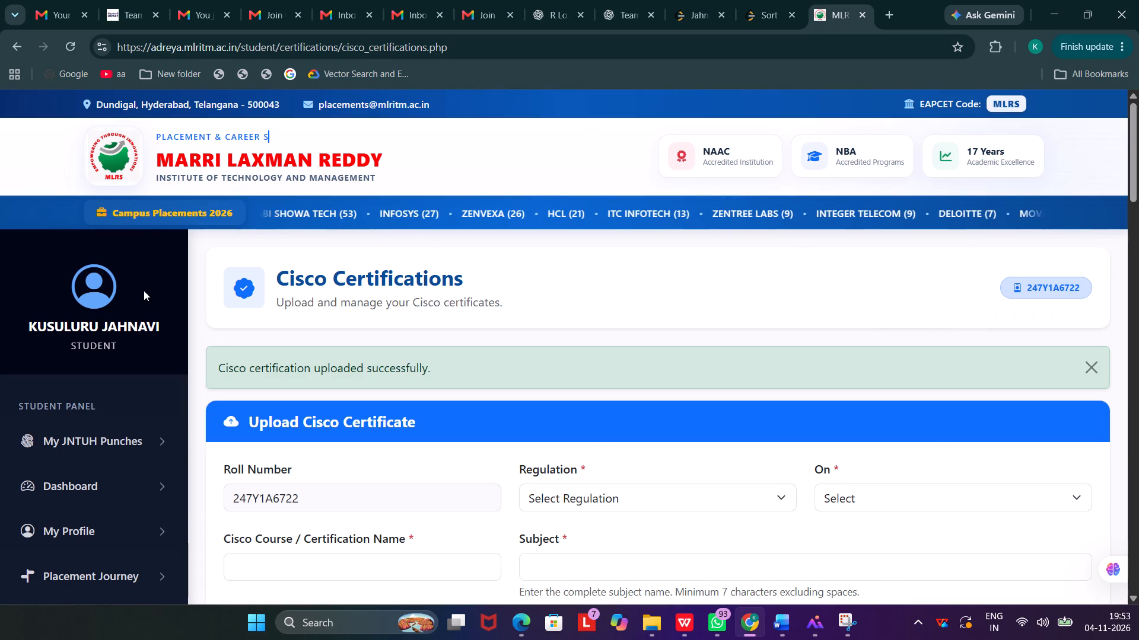
# Open the student's certification dashboard and examine the submitted certificates across all categories, down to GATE Score Cards.
pyautogui.scroll(-5, 119, 457)
pyautogui.click(98, 325)
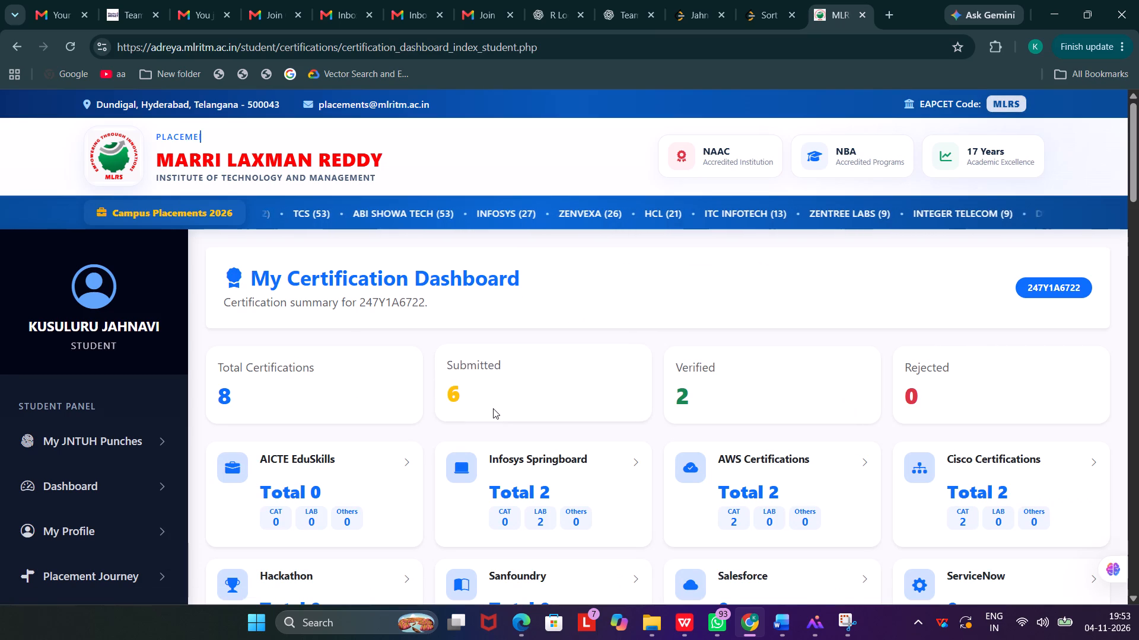
pyautogui.scroll(-5, 493, 408)
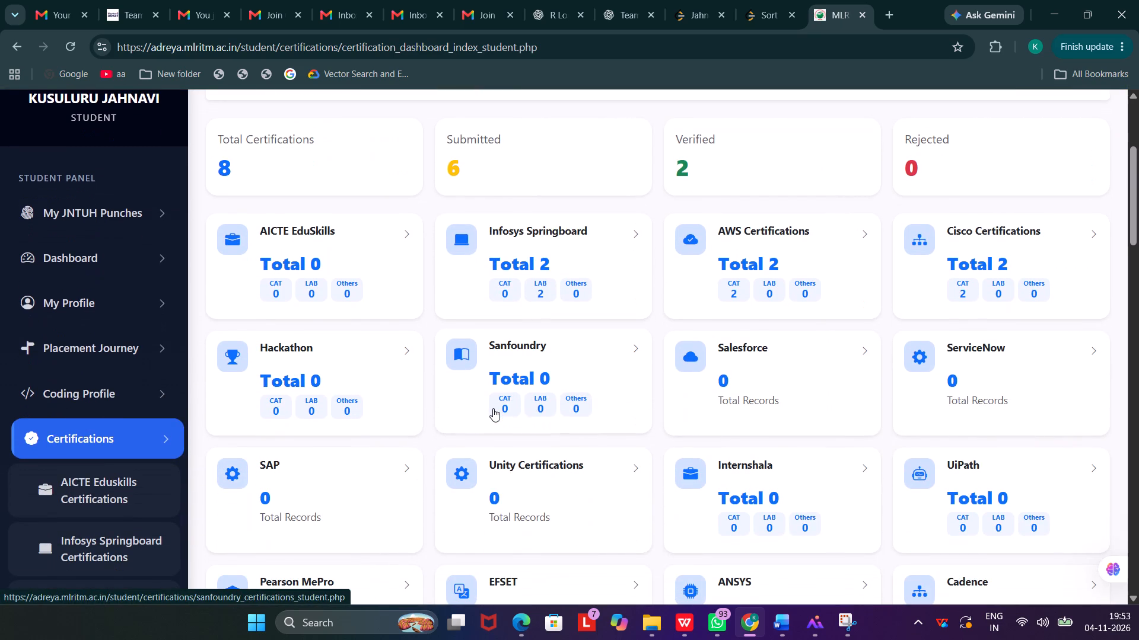
pyautogui.scroll(-3, 493, 408)
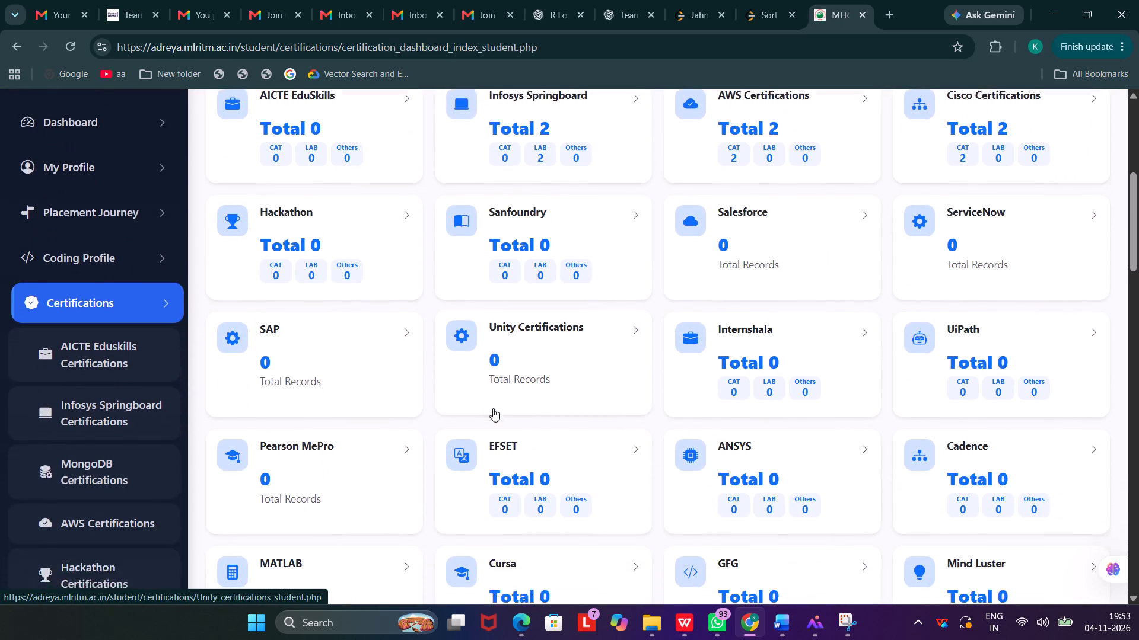
pyautogui.scroll(-2, 493, 408)
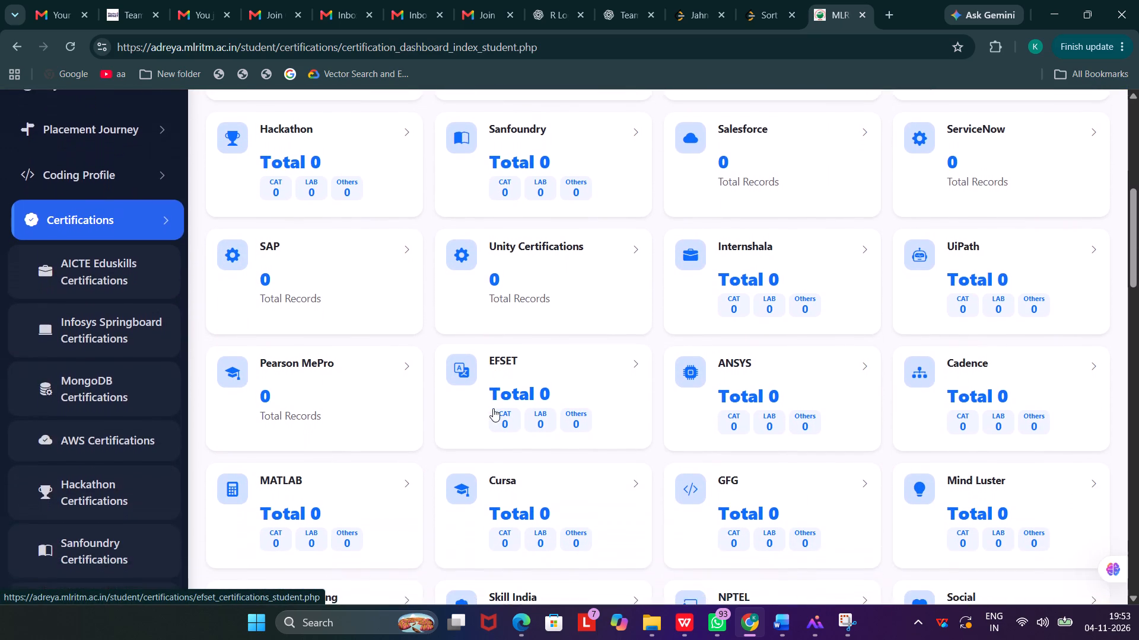
pyautogui.scroll(-5, 493, 408)
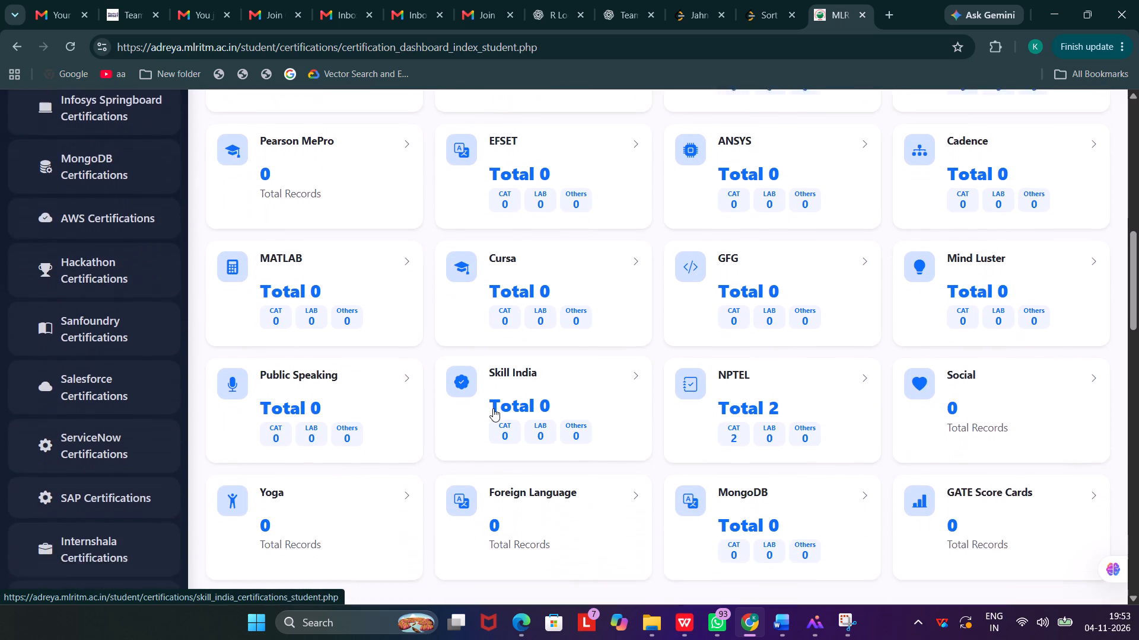
pyautogui.scroll(-1, 493, 408)
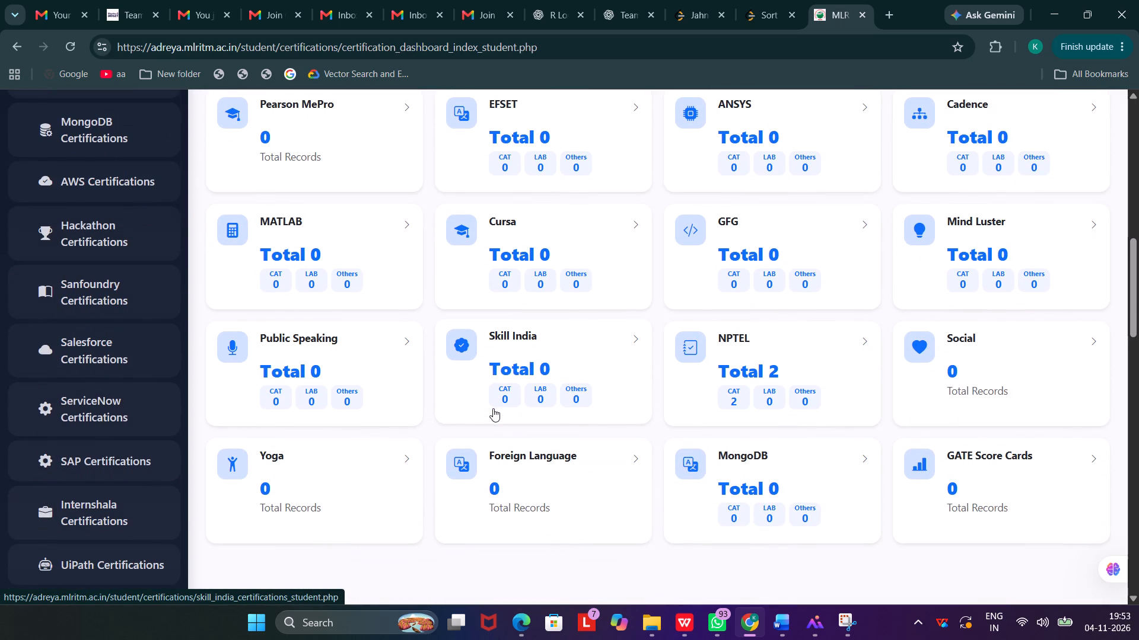